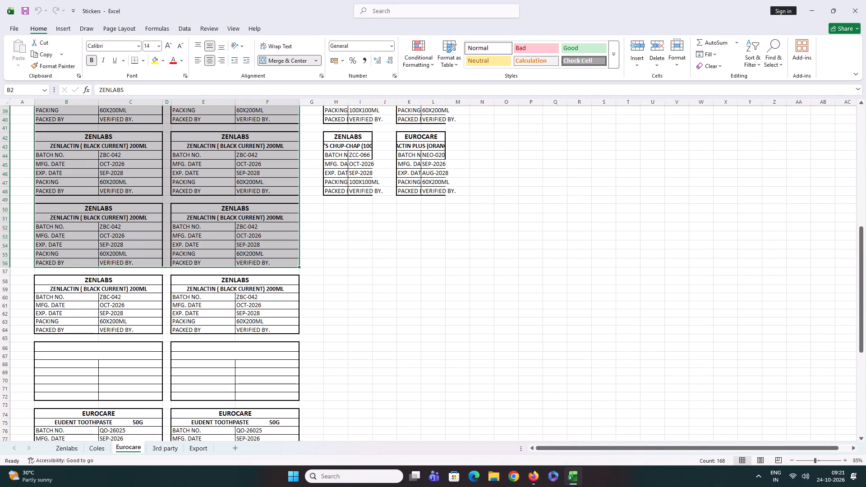
Change the company heading of the sticker in B58 to COLES in capitals.
left_click(455, 322)
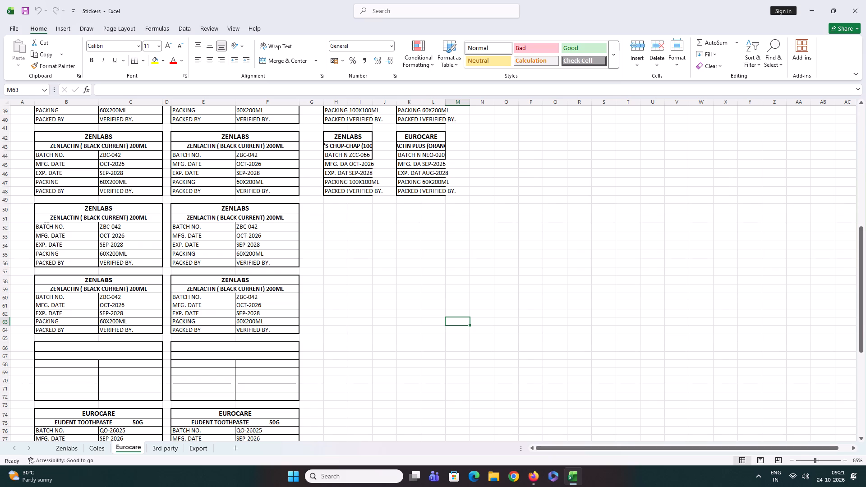
left_click(127, 278)
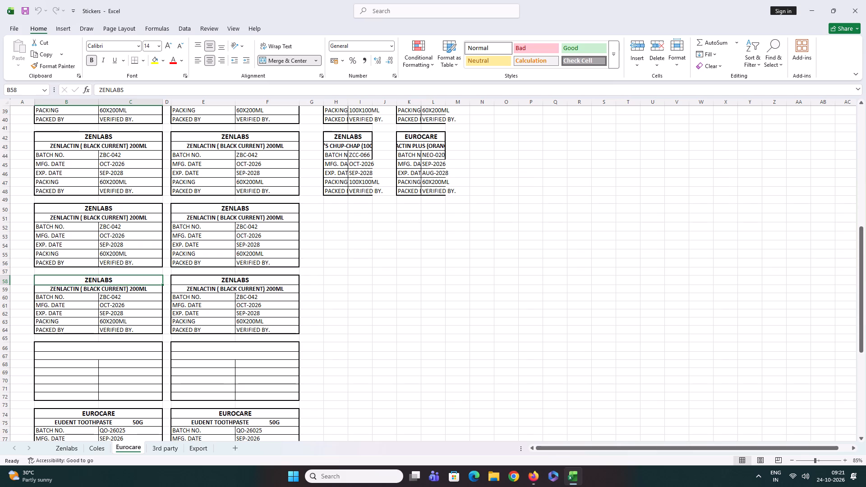
key("BackSpace")
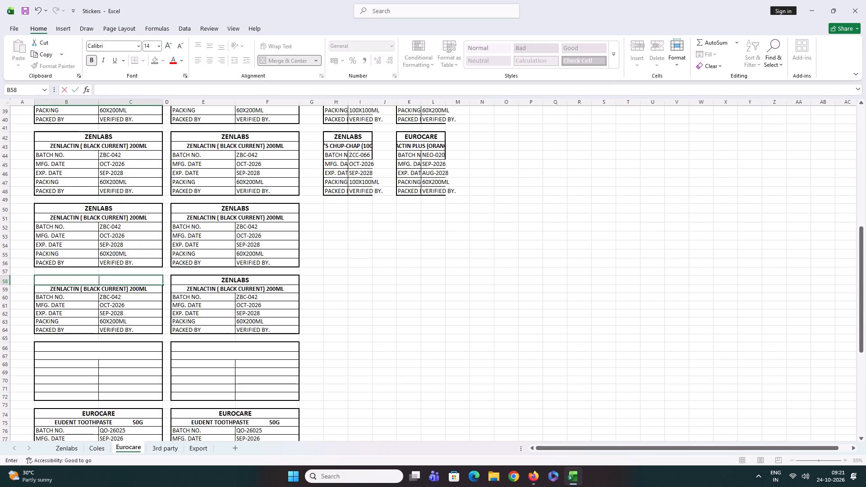
type("coles")
key("BackSpace")
key("BackSpace")
key("BackSpace")
key("BackSpace")
key("BackSpace")
key("BackSpace")
key("BackSpace")
key("BackSpace")
key("BackSpace")
key("BackSpace")
key("BackSpace")
key("BackSpace")
key("BackSpace")
key("BackSpace")
key("BackSpace")
key("BackSpace")
key("BackSpace")
key("BackSpace")
key("BackSpace")
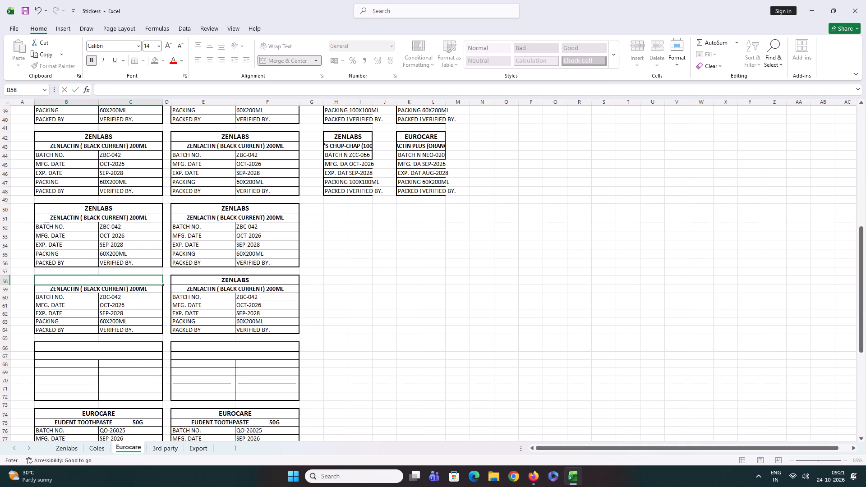
key("c")
type("OLES")
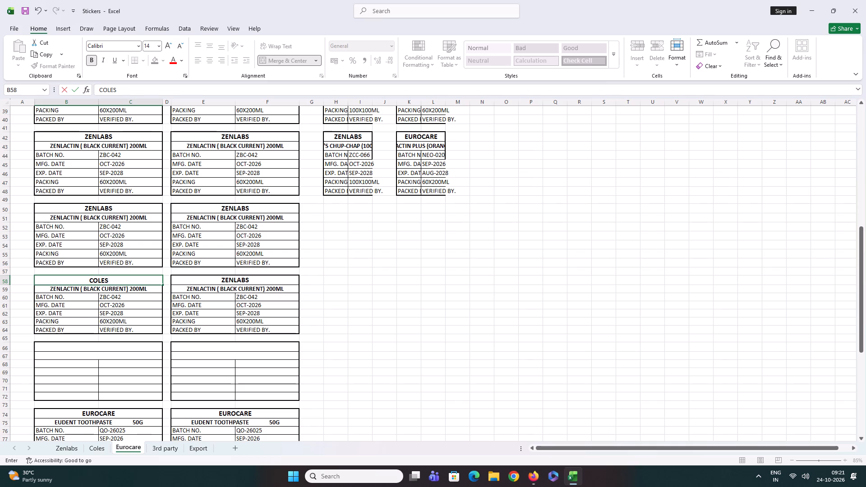
Replace the product name under the COLES heading in row 59 with COLACTIN (STRAW.) 200ML.
left_click(129, 290)
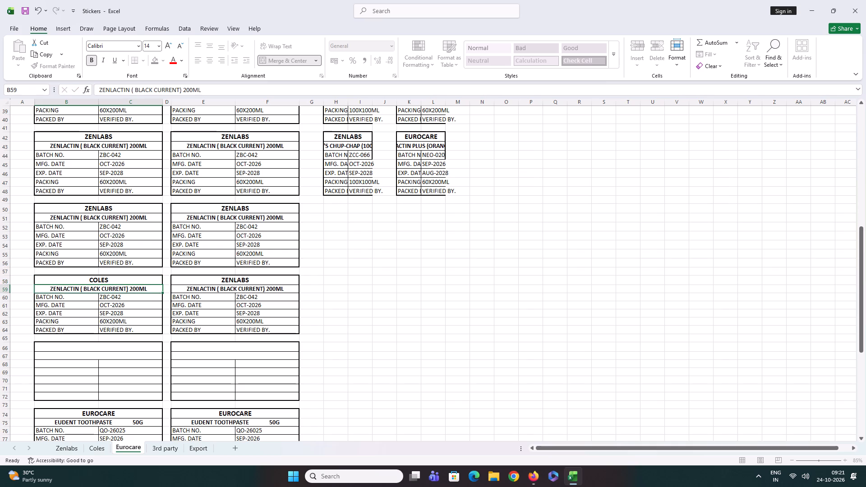
left_click(108, 90)
key("BackSpace")
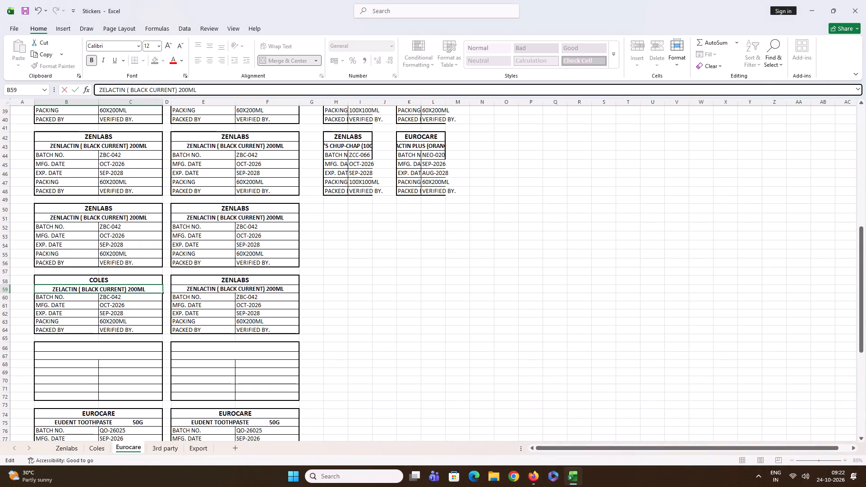
key("BackSpace")
key("BackSpace")
key("c")
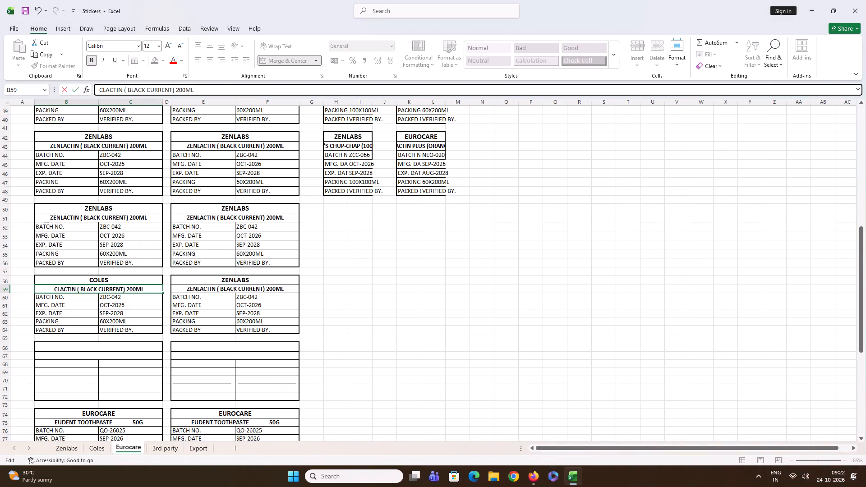
type("OL")
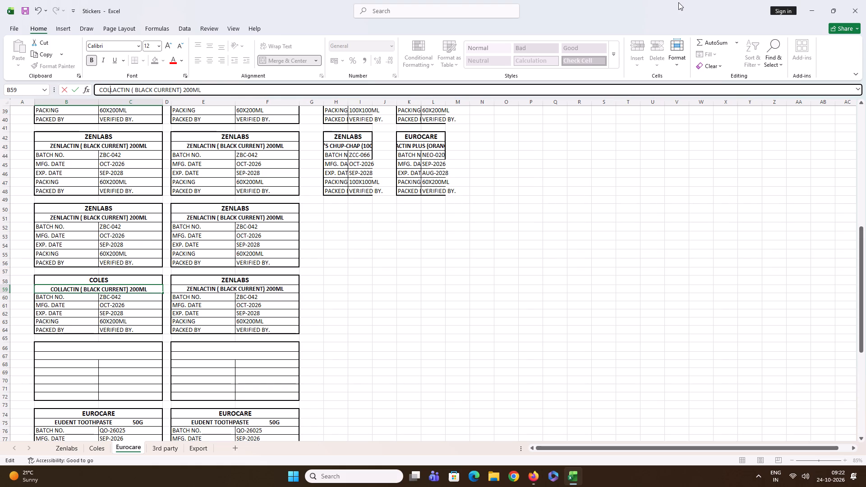
left_click(678, 2)
key("BackSpace")
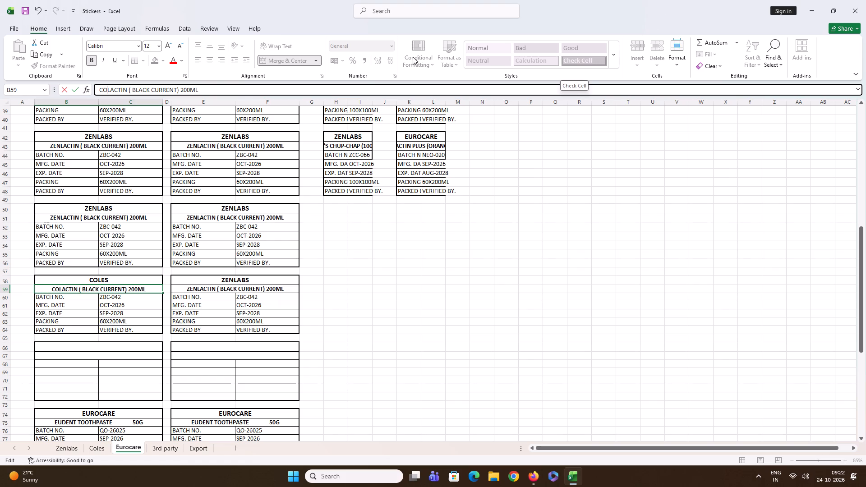
left_click(175, 90)
key("BackSpace")
key("BackSpace")
key("BackSpace")
key("BackSpace")
key("BackSpace")
key("BackSpace")
key("BackSpace")
key("BackSpace")
key("BackSpace")
key("BackSpace")
key("BackSpace")
key("BackSpace")
key("BackSpace")
key("BackSpace")
key("BackSpace")
key("BackSpace")
key("BackSpace")
key("BackSpace")
key("BackSpace")
key("BackSpace")
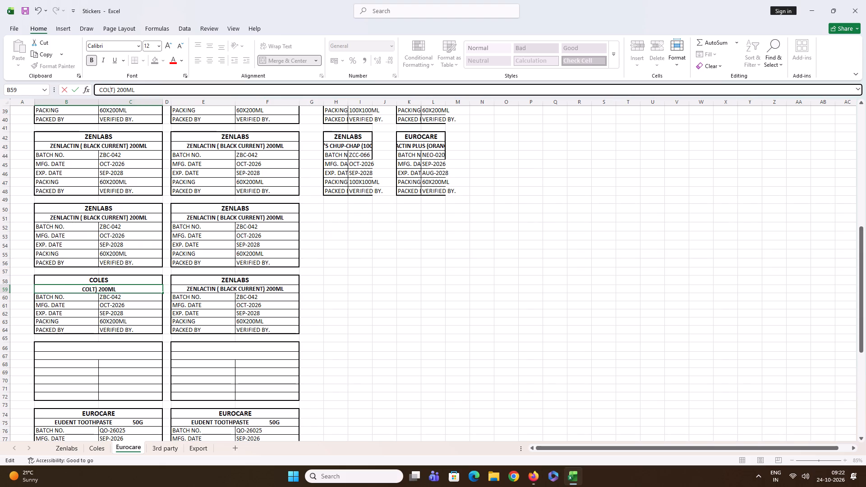
key("BackSpace")
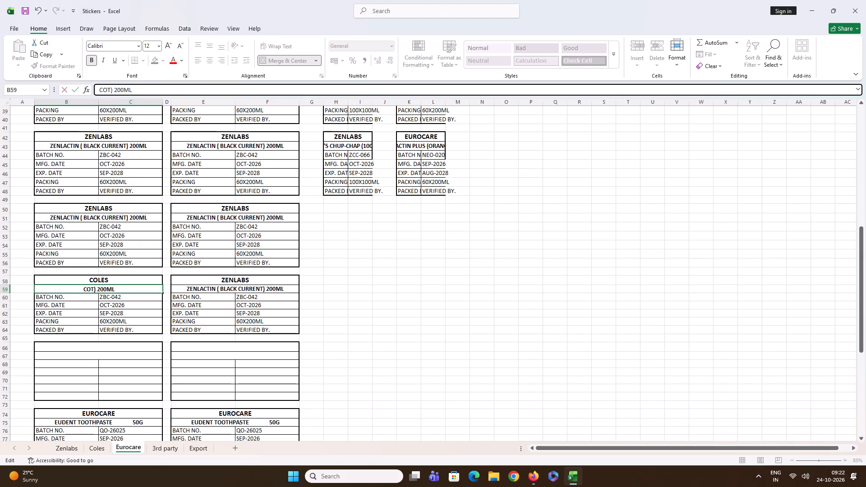
key("BackSpace")
key("BackSpace")
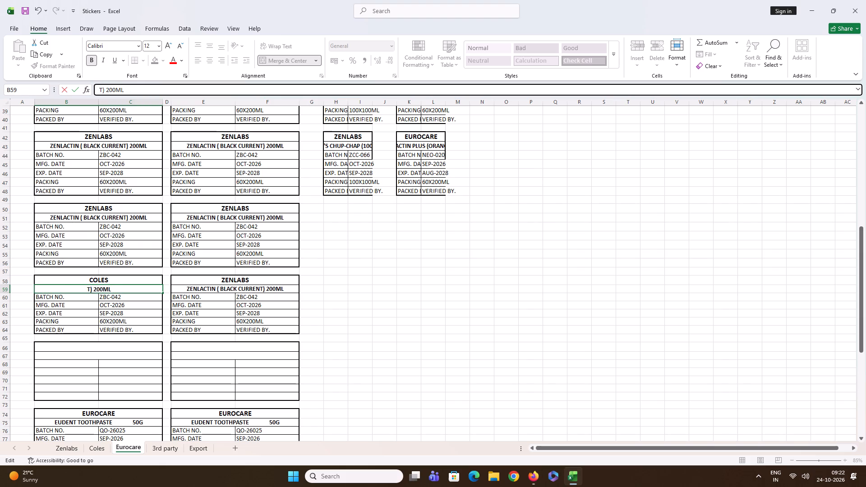
key("BackSpace")
left_click(134, 289)
key("BackSpace")
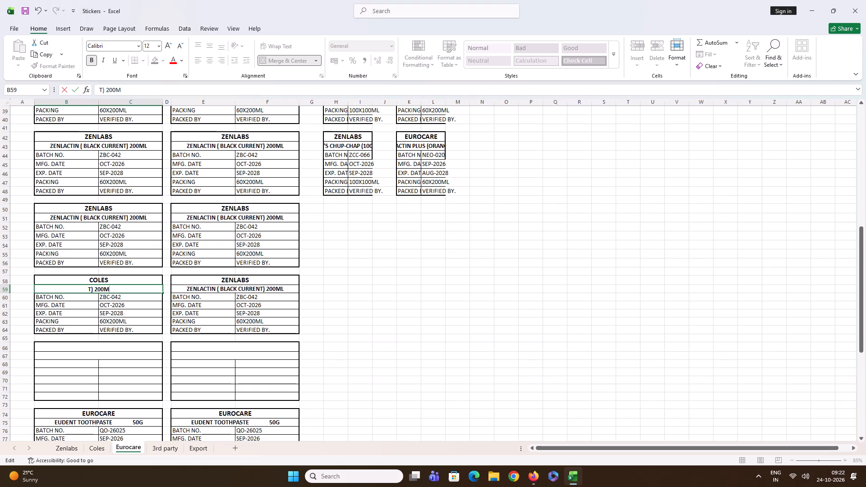
key("BackSpace")
key("BackSpace")
key("BackSpace")
key("BackSpace")
key("BackSpace")
key("BackSpace")
key("BackSpace")
key("BackSpace")
key("c")
type("OLA")
type("CTIN")
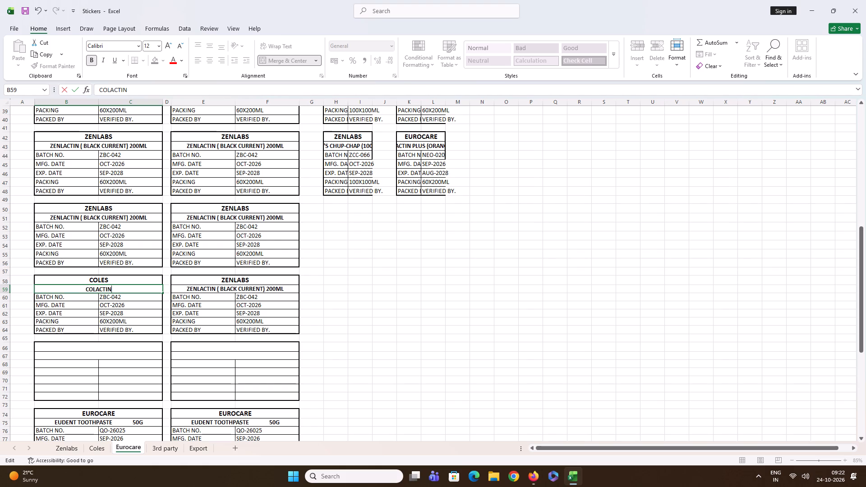
key("space")
key("shift+parenleft")
key("s")
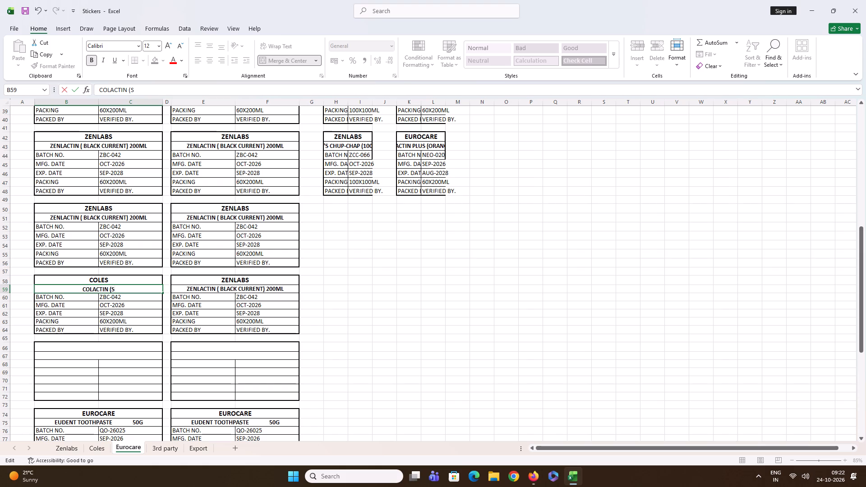
type("TRA")
key("w")
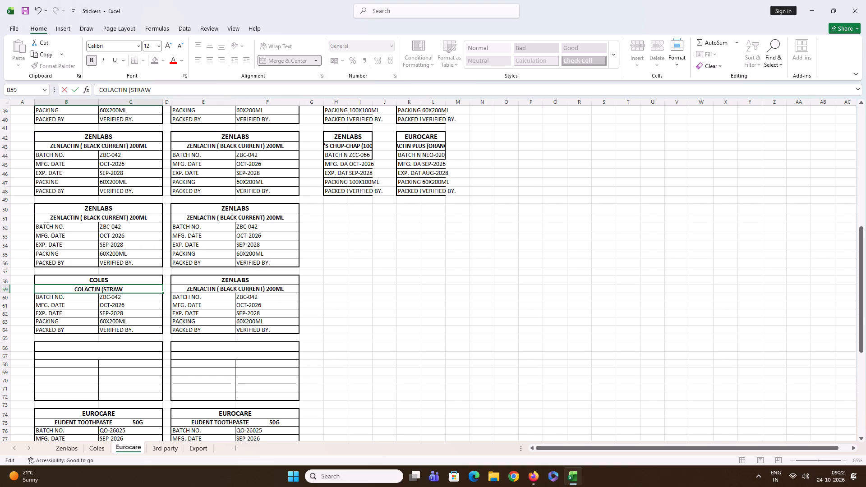
key("period")
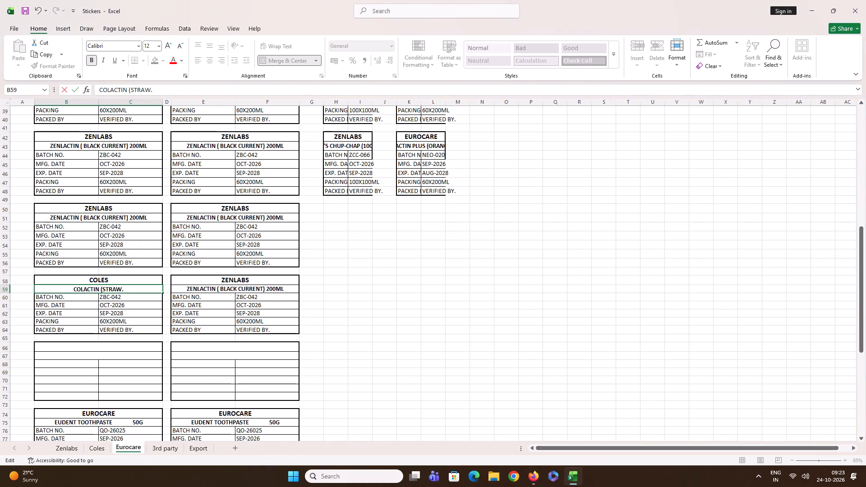
key("shift+parenright")
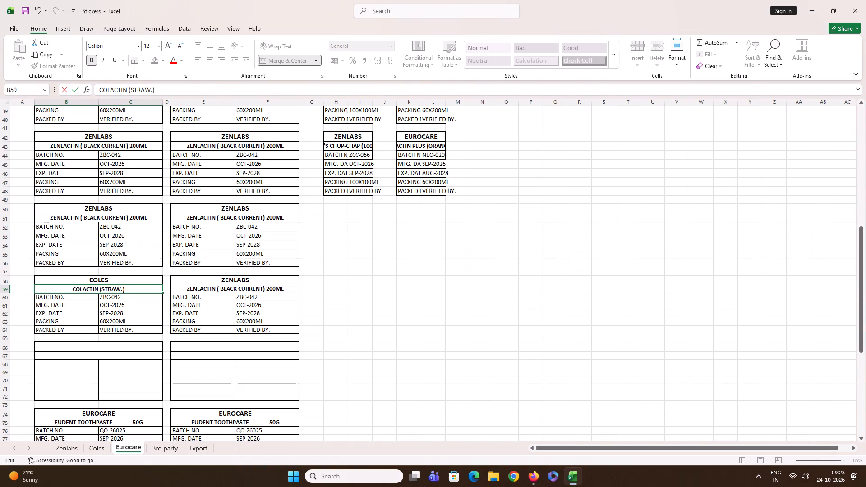
key("space")
type("2")
type("00")
type("ML")
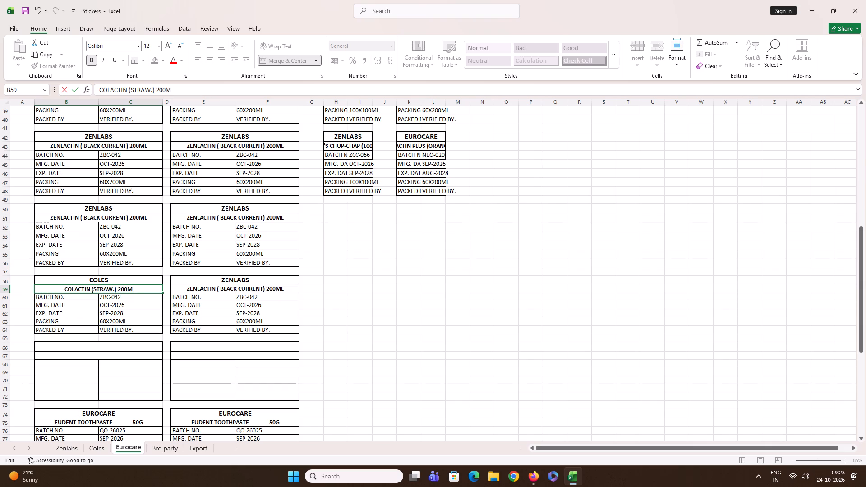
Set the batch number of the COLES sticker in C60 to CPS-069.
left_click(109, 297)
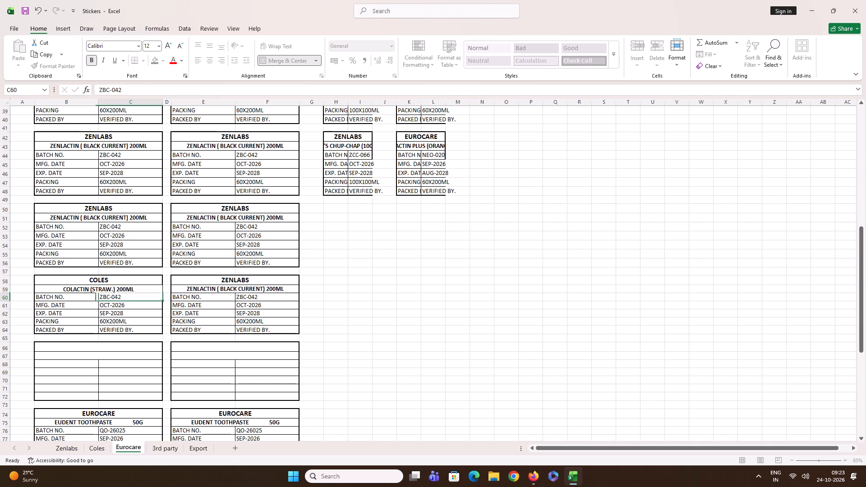
key("BackSpace")
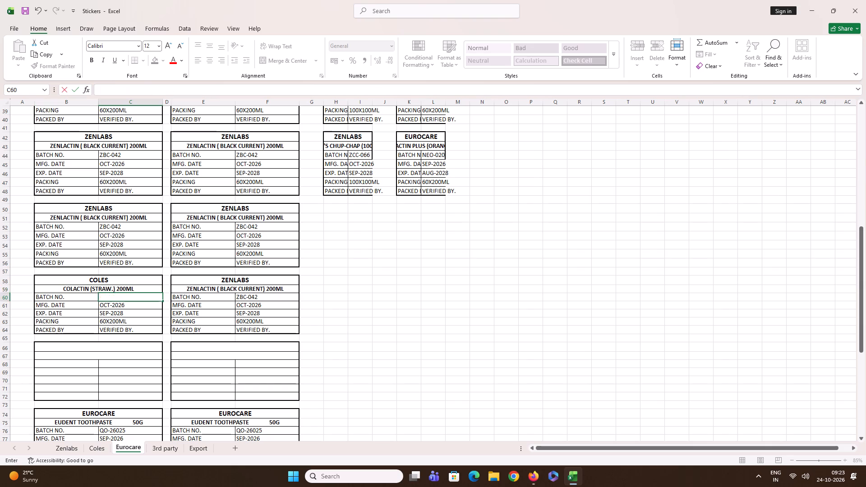
type("CP")
type("S-")
key("0")
type("69")
Copy the whole COLES sticker (B58 to C64) over the adjacent ZENLABS sticker starting at E58.
left_click_drag(53, 280, 94, 327)
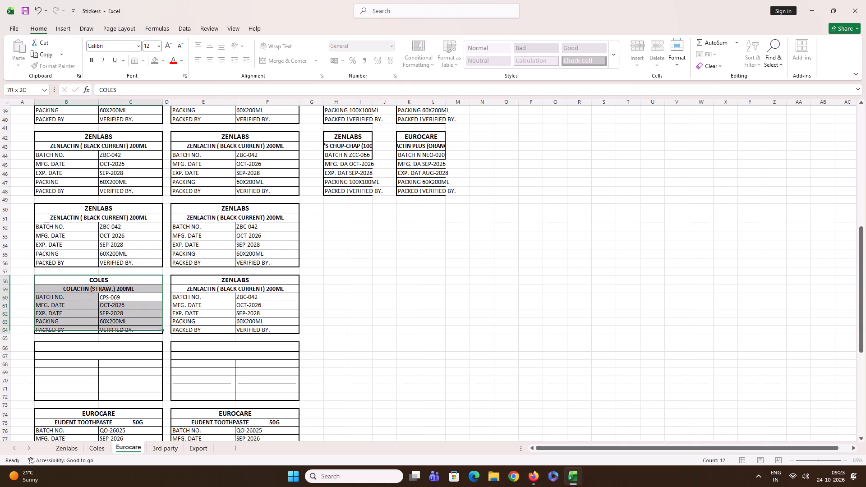
left_click_drag(94, 327, 97, 331)
key("ctrl+c")
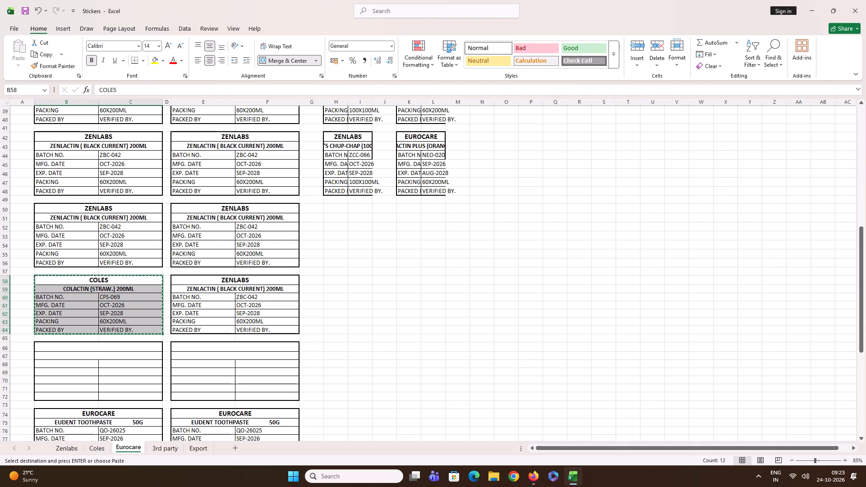
left_click(212, 280)
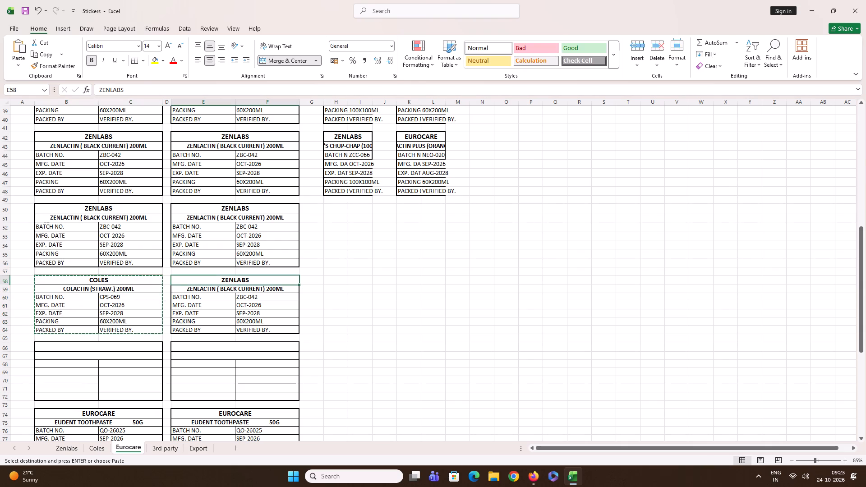
key("ctrl+v")
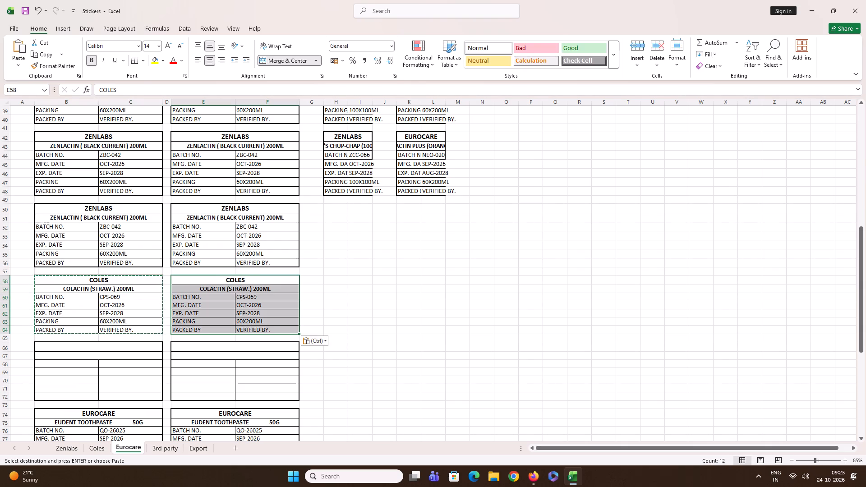
Paste the copied COLES sticker over the four ZENLABS stickers starting at B50, E50, B42 and E42.
left_click(69, 206)
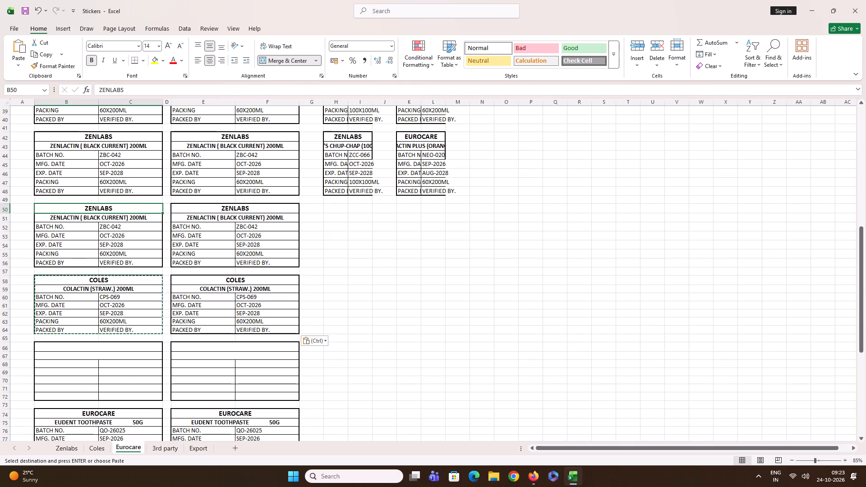
key("ctrl+v")
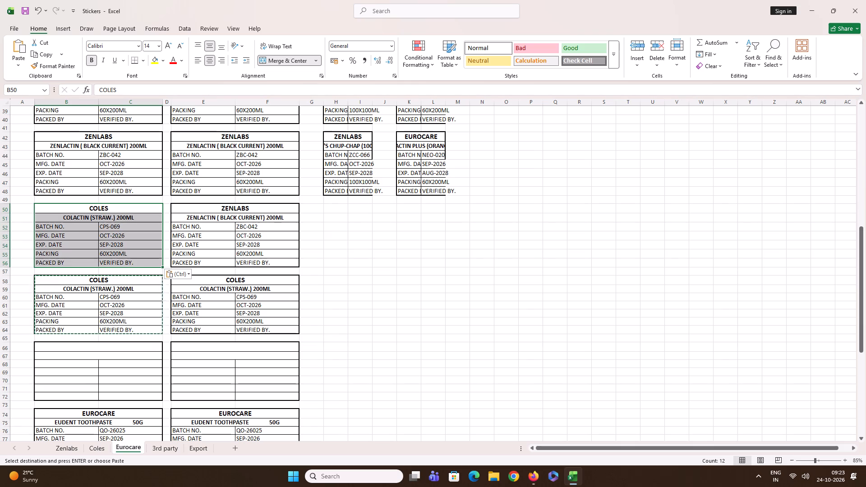
left_click(180, 208)
key("ctrl+v")
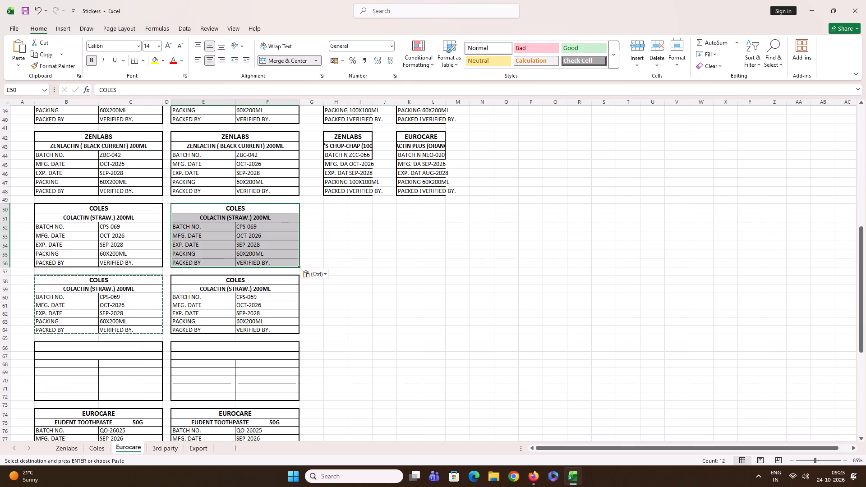
left_click(86, 135)
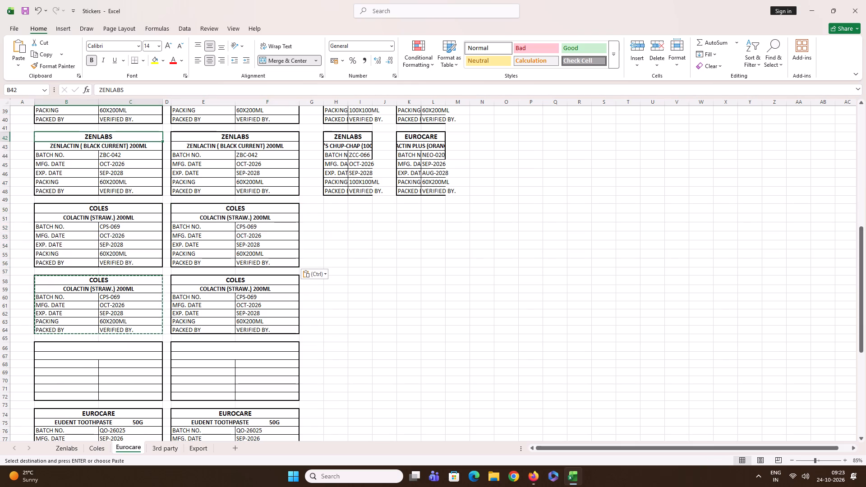
key("ctrl+v")
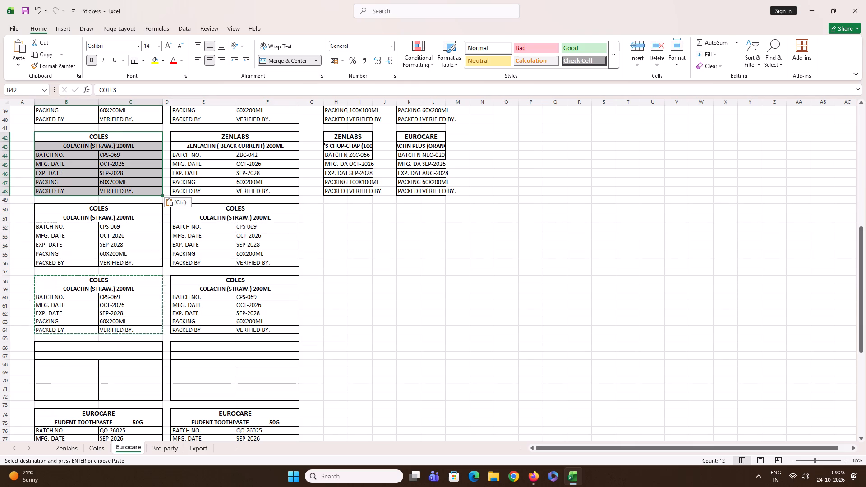
left_click(216, 138)
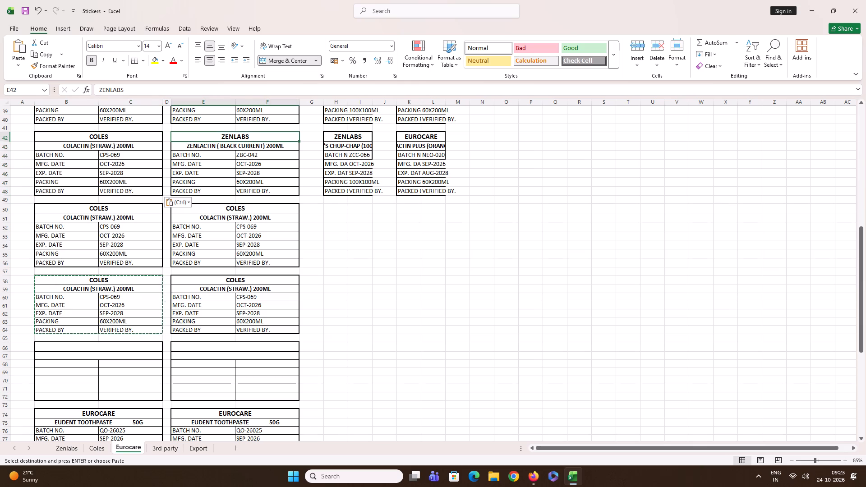
key("ctrl+v")
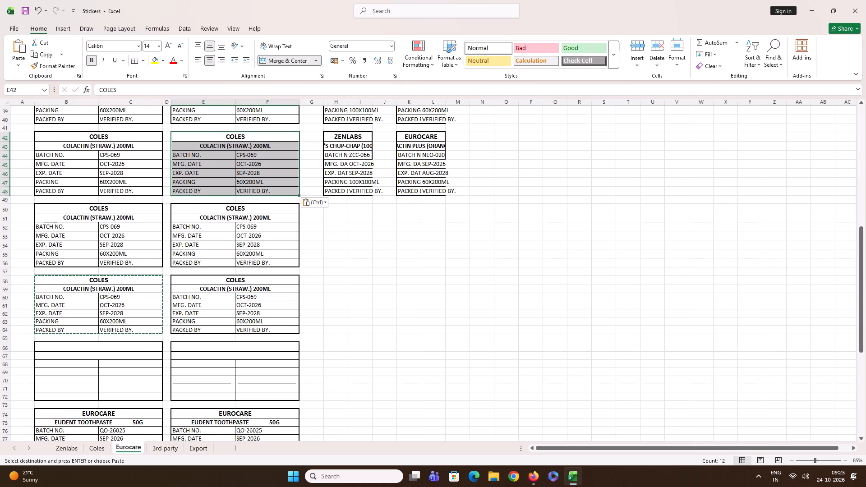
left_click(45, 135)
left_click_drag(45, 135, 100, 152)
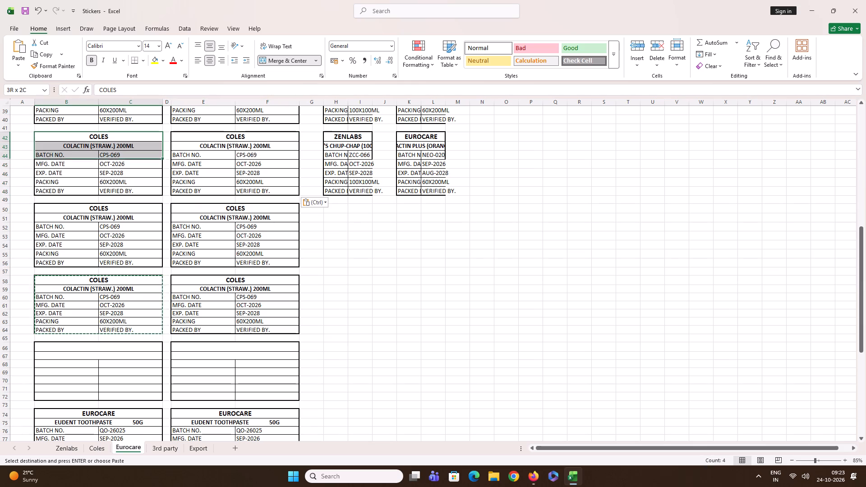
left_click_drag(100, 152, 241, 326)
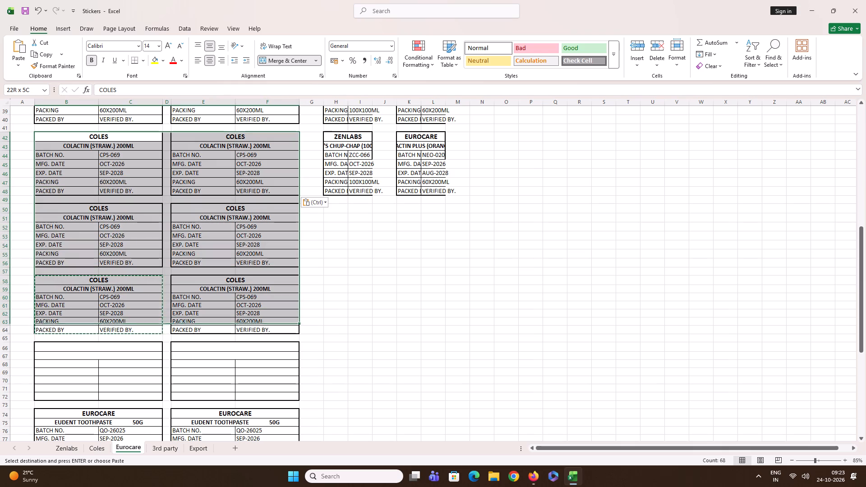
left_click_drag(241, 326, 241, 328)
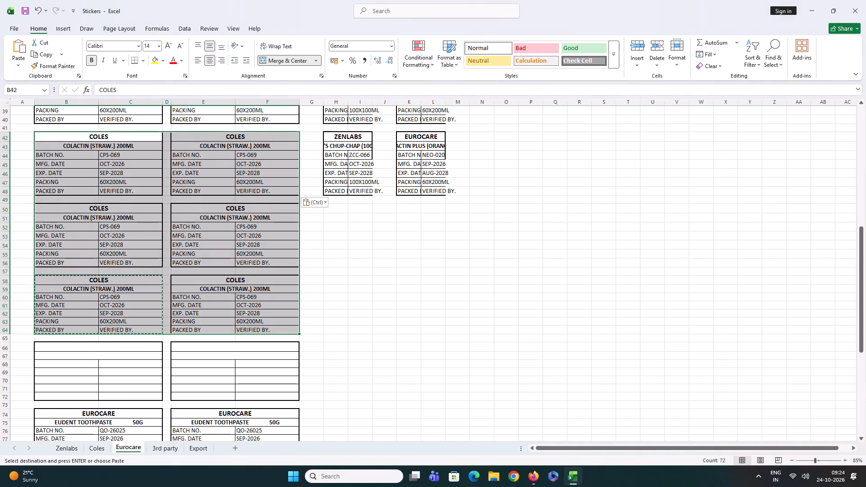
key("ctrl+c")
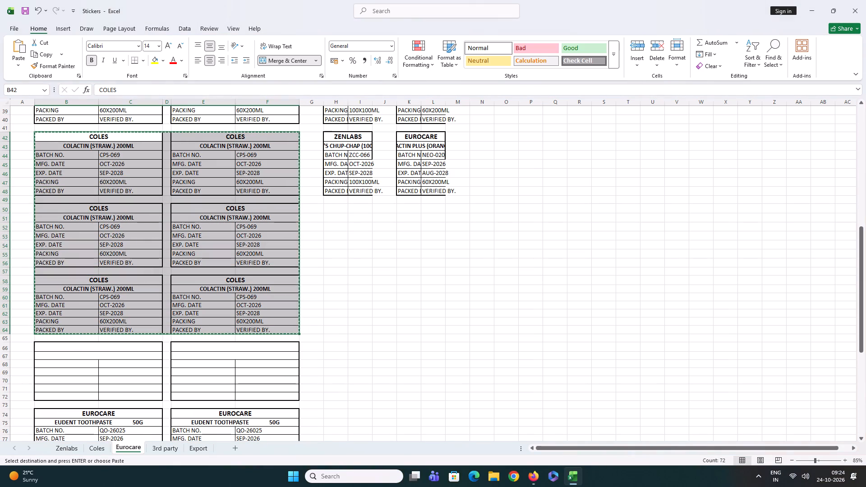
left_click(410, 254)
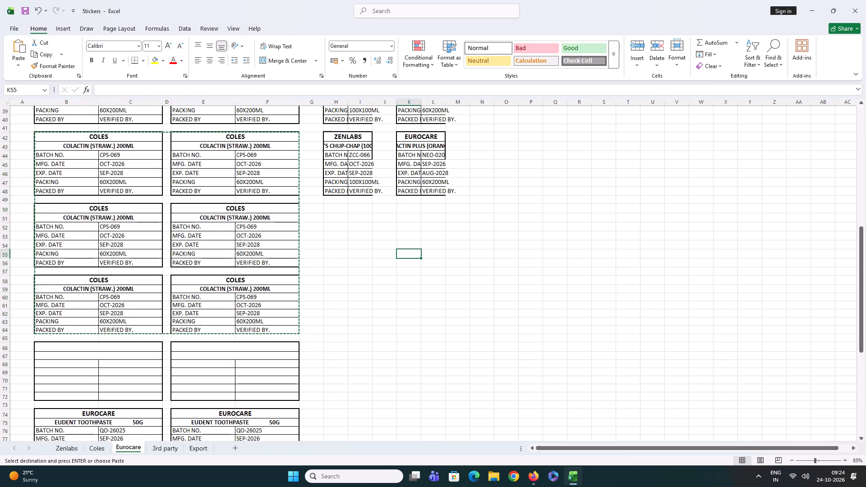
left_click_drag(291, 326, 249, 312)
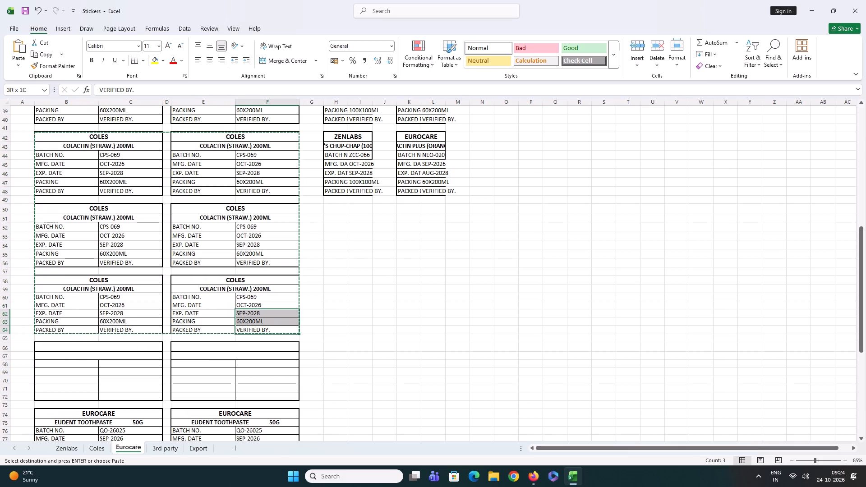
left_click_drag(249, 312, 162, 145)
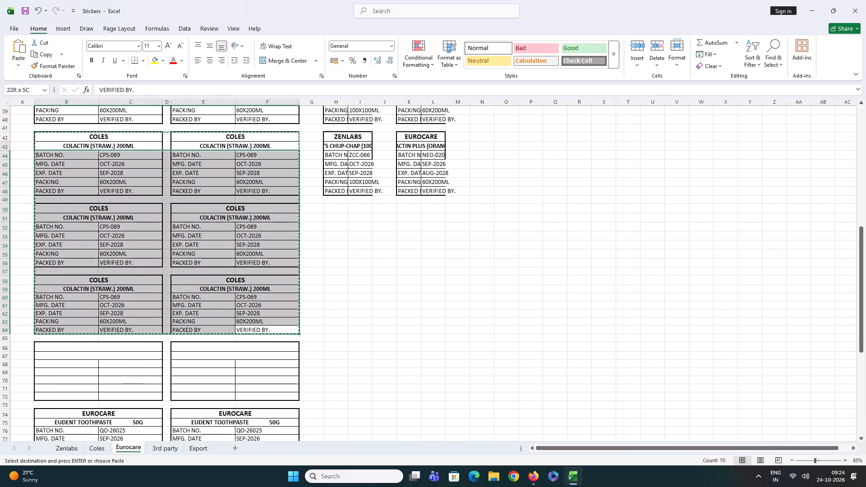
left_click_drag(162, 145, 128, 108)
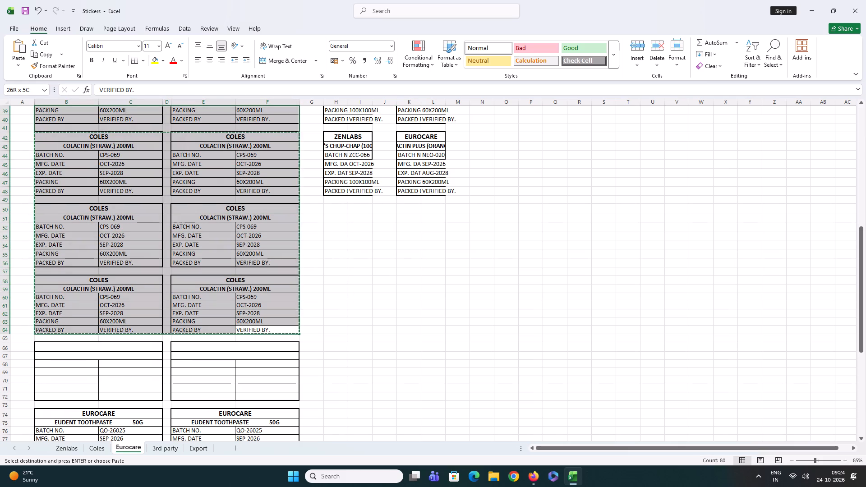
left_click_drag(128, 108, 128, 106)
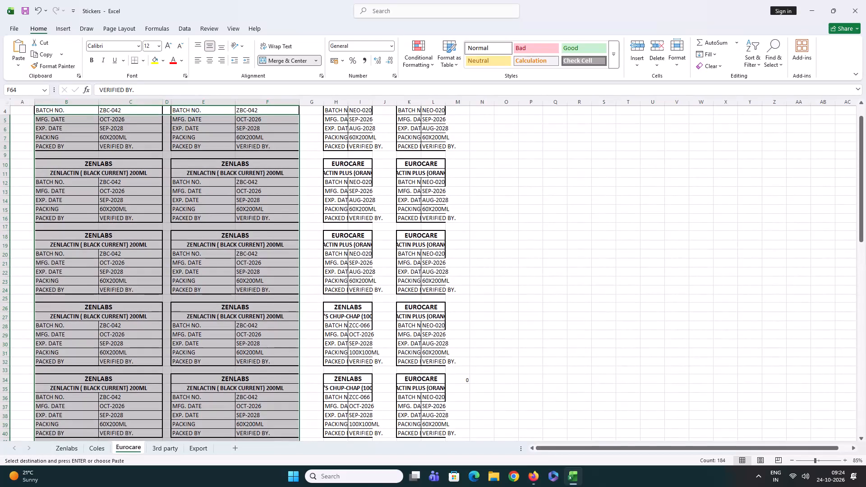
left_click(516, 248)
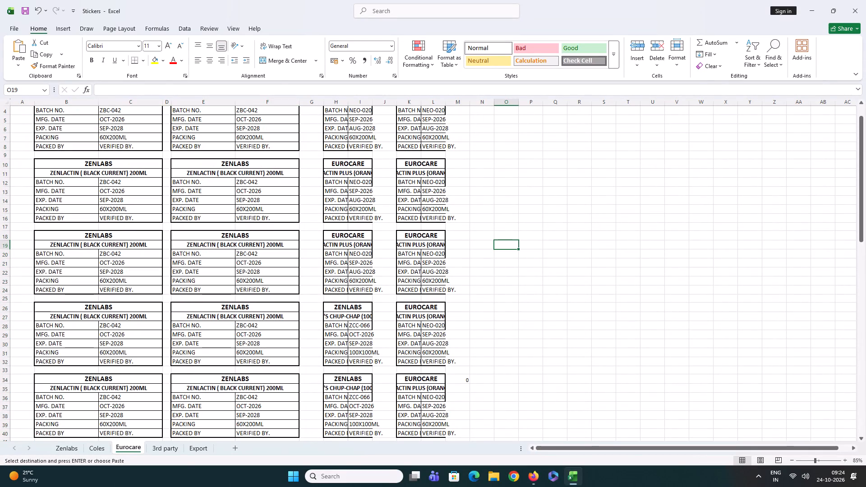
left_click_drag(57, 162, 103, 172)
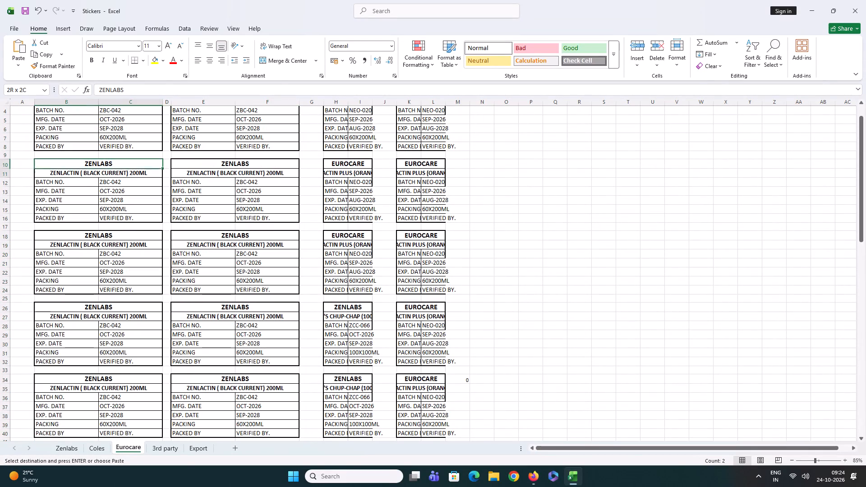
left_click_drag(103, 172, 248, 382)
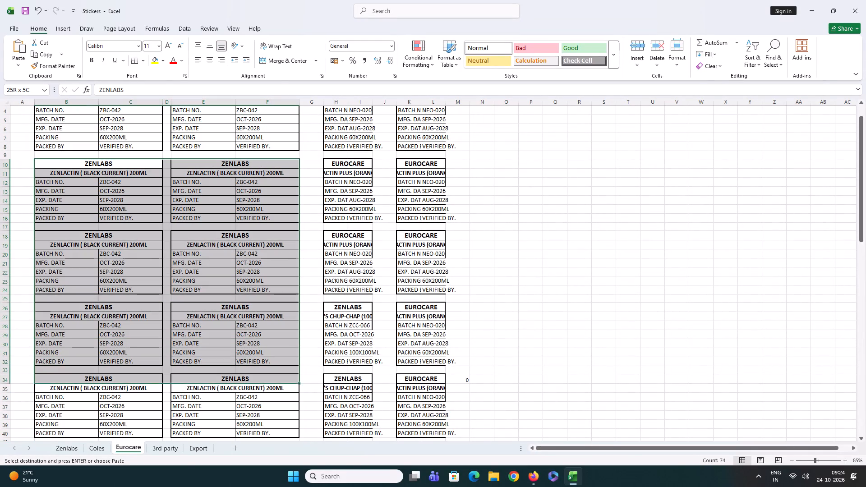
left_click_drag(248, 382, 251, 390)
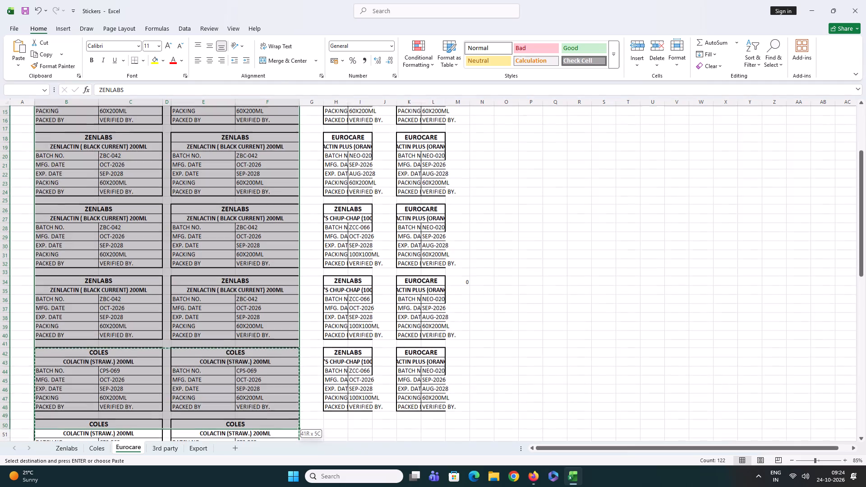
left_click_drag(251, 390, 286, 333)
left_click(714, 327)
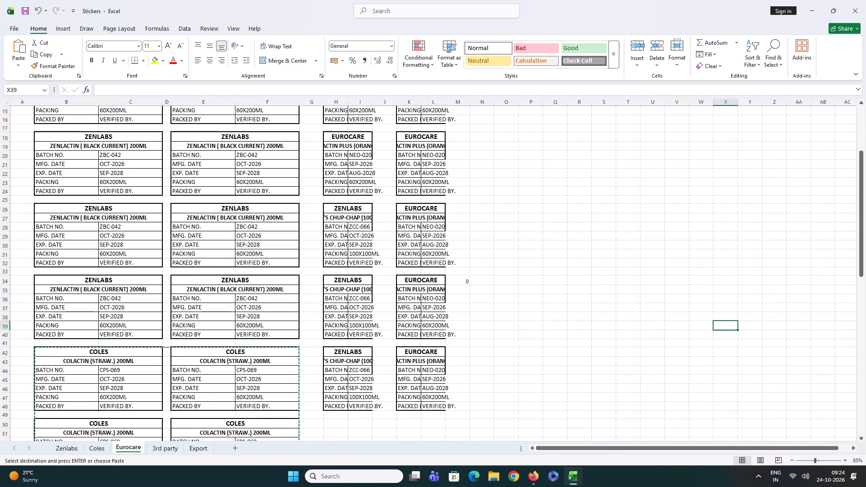
Copy the COLES sticker pair in B42 to F48 over the ZENLABS pairs starting at B18, B26 and B34, replacing the existing data.
left_click_drag(44, 350, 258, 407)
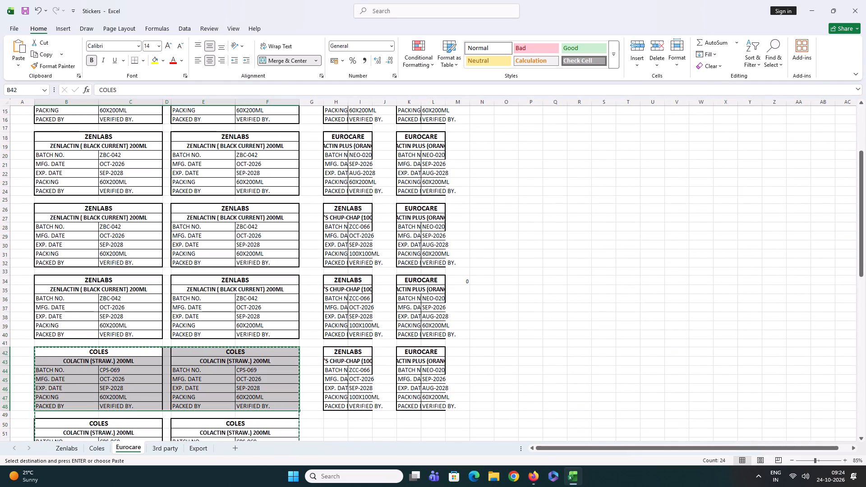
key("ctrl+c")
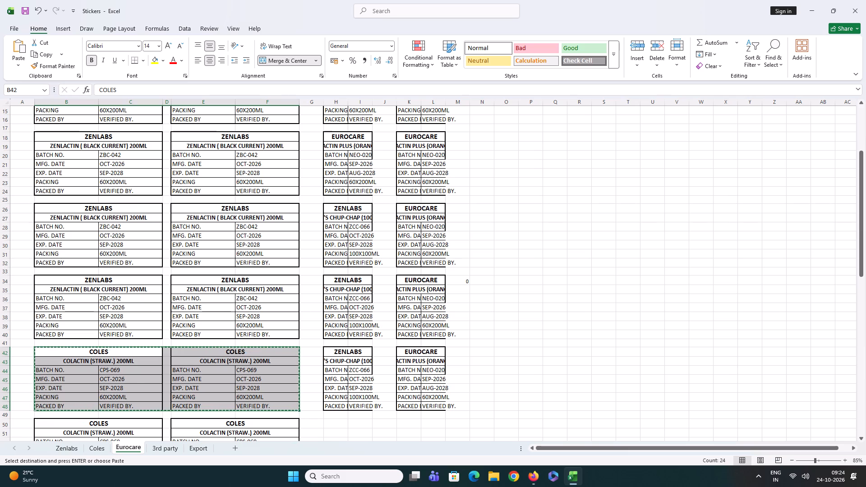
left_click(58, 138)
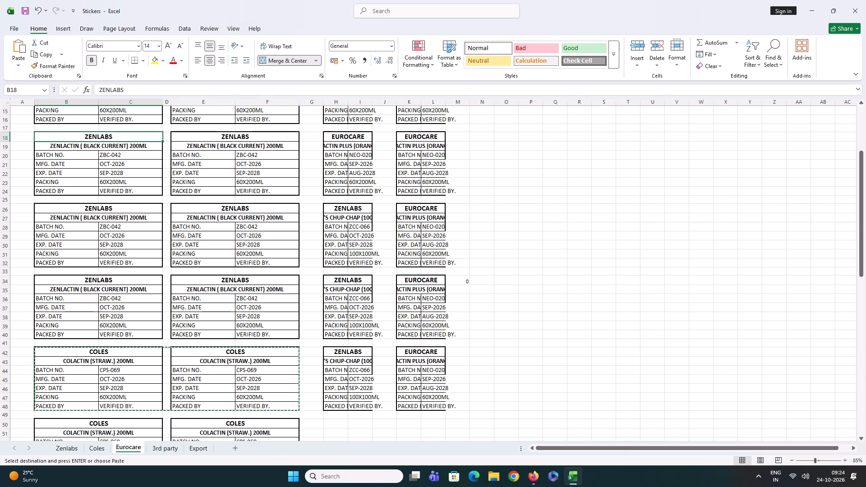
key("ctrl+v")
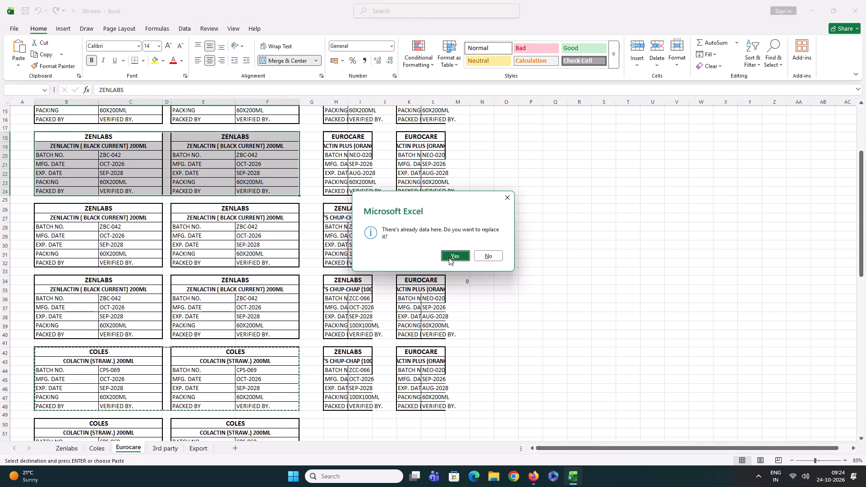
left_click(451, 255)
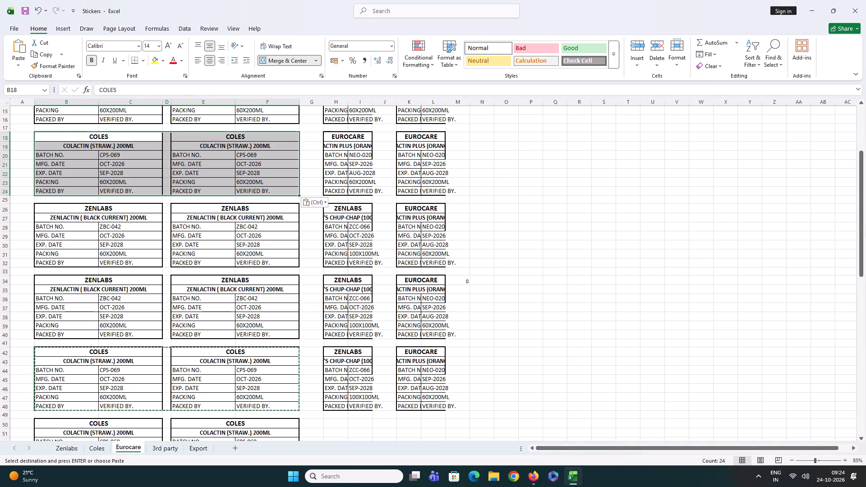
left_click(146, 207)
key("ctrl+v")
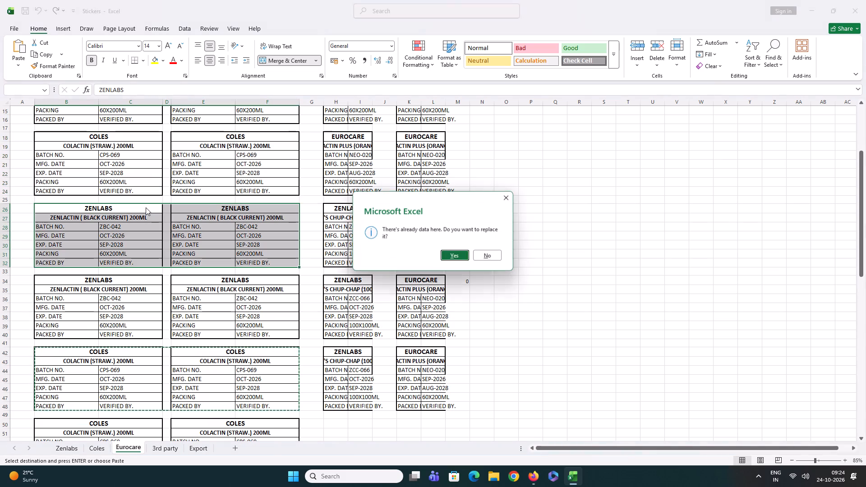
left_click(453, 253)
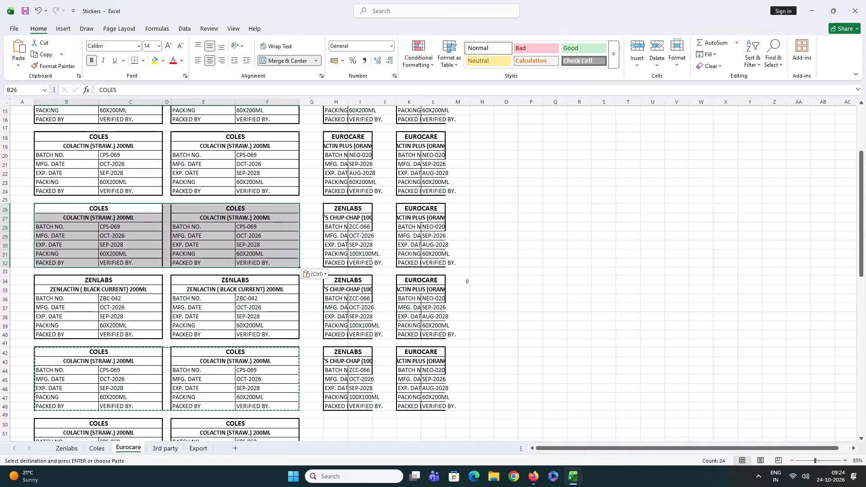
left_click(135, 280)
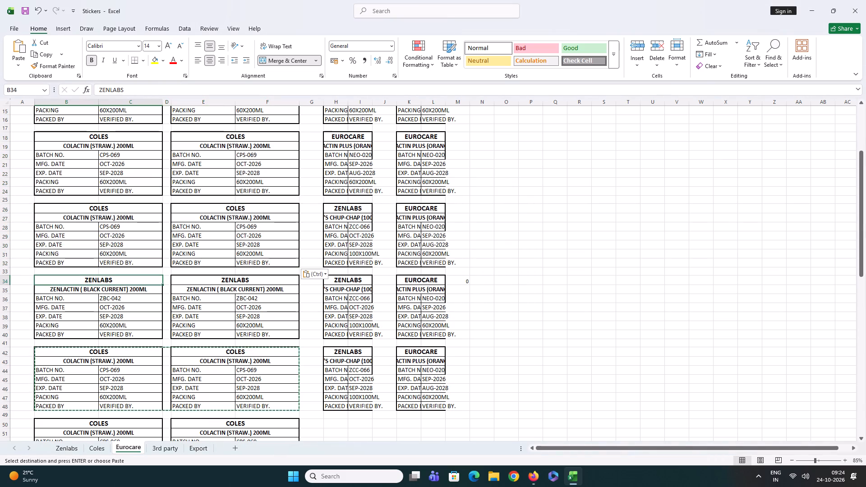
key("ctrl+v")
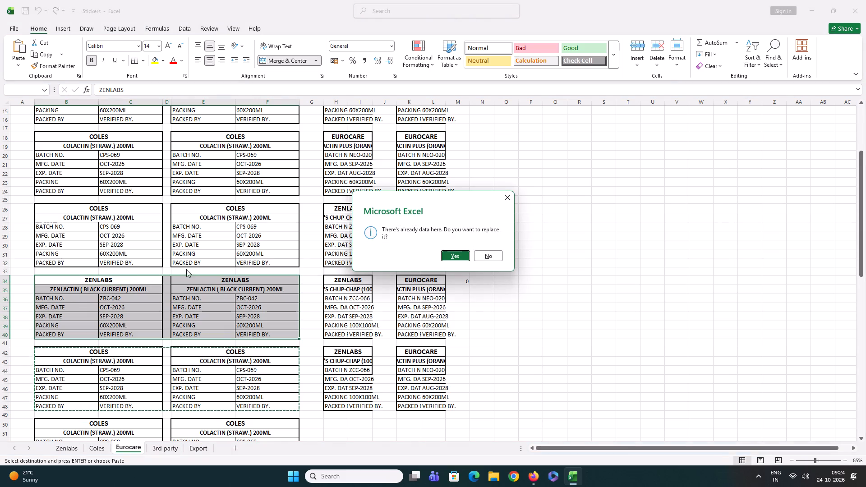
left_click(456, 255)
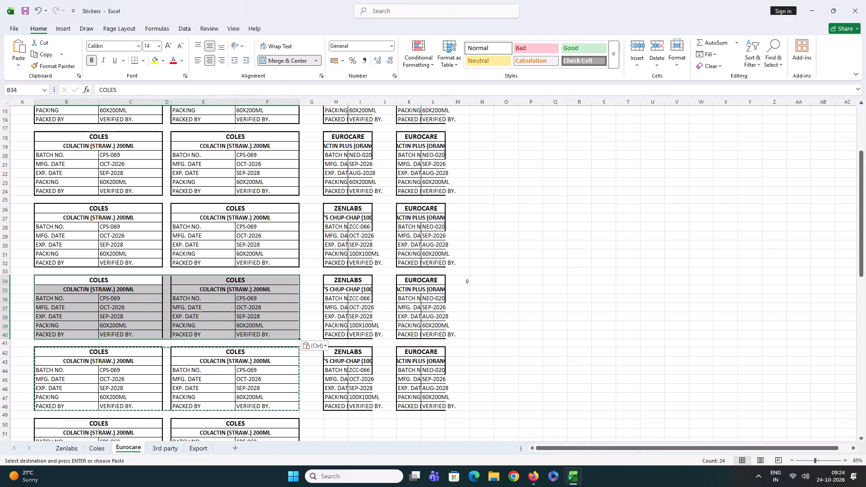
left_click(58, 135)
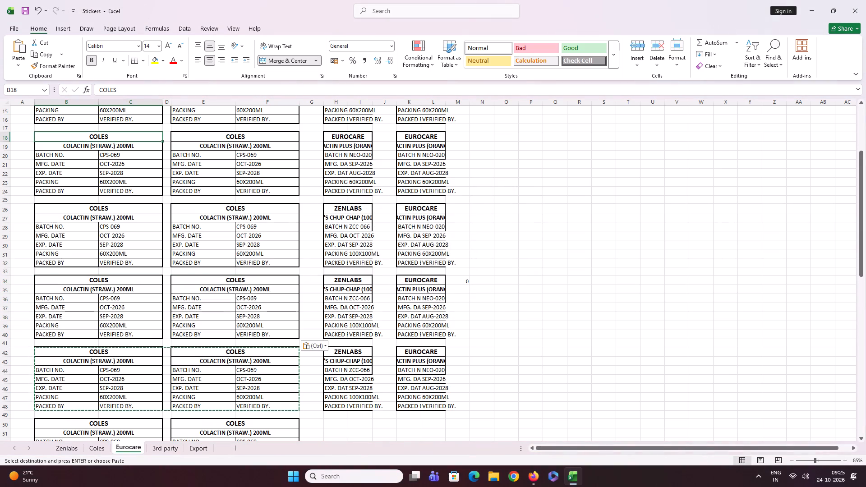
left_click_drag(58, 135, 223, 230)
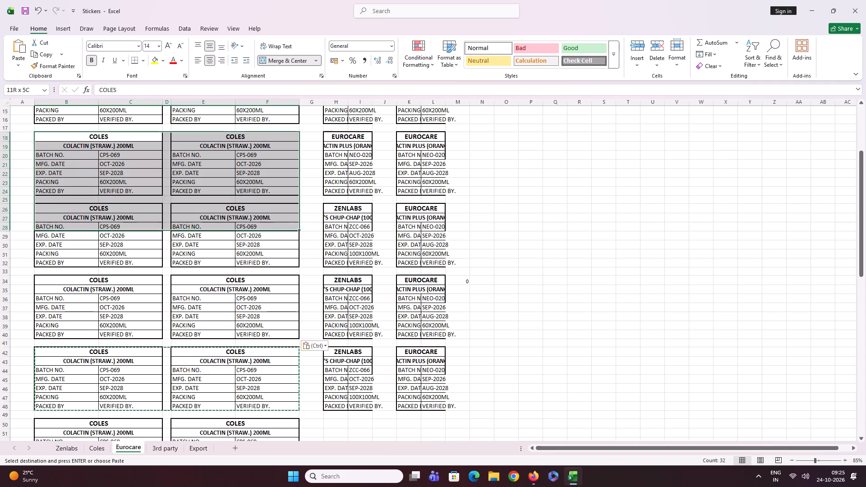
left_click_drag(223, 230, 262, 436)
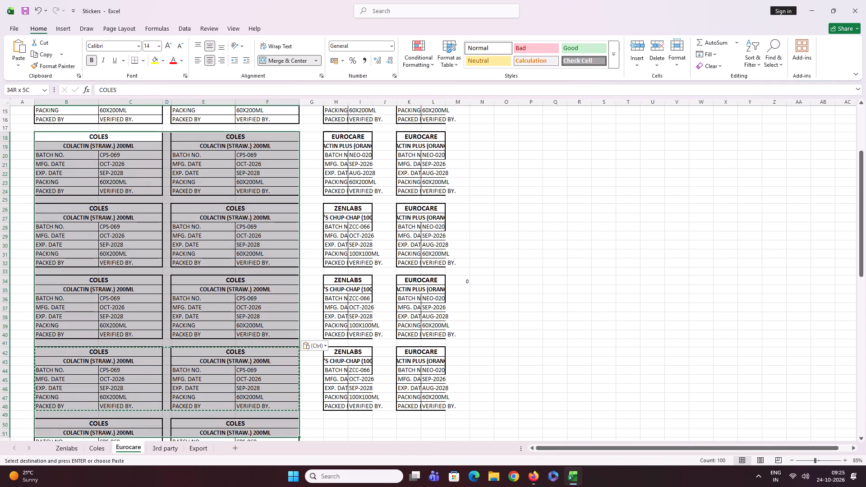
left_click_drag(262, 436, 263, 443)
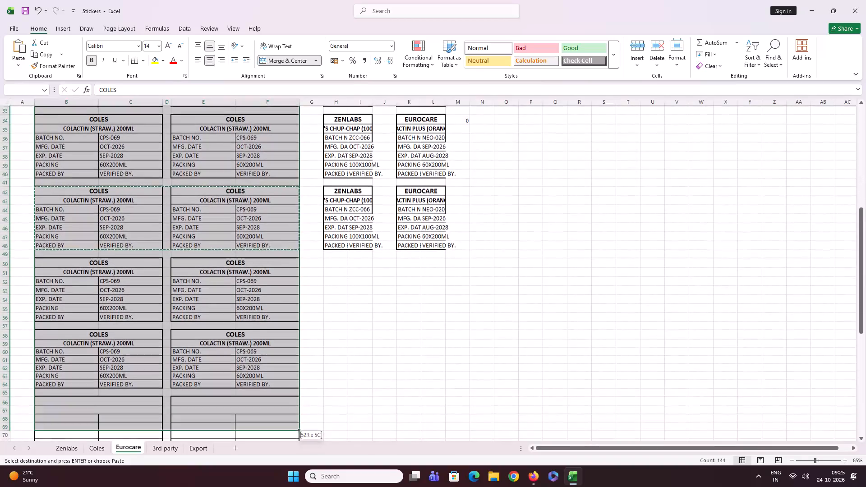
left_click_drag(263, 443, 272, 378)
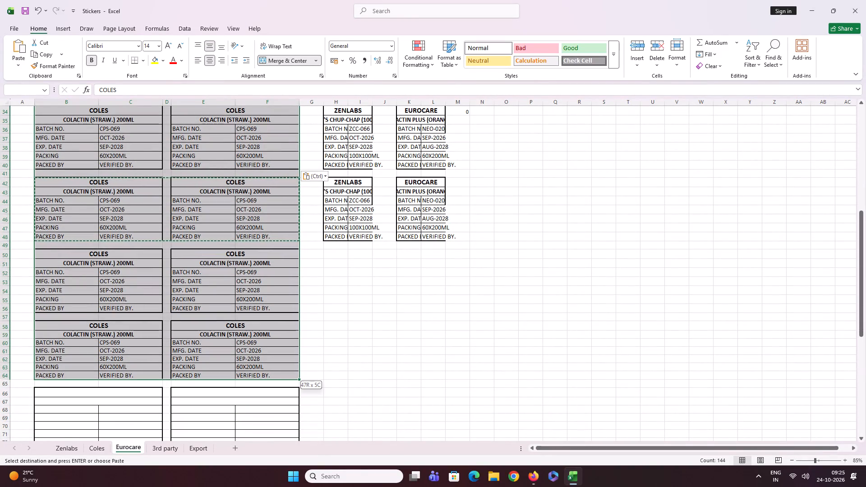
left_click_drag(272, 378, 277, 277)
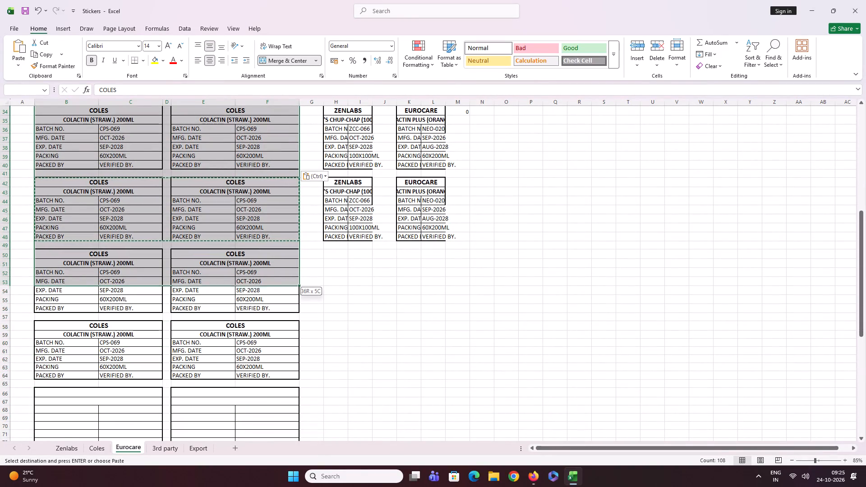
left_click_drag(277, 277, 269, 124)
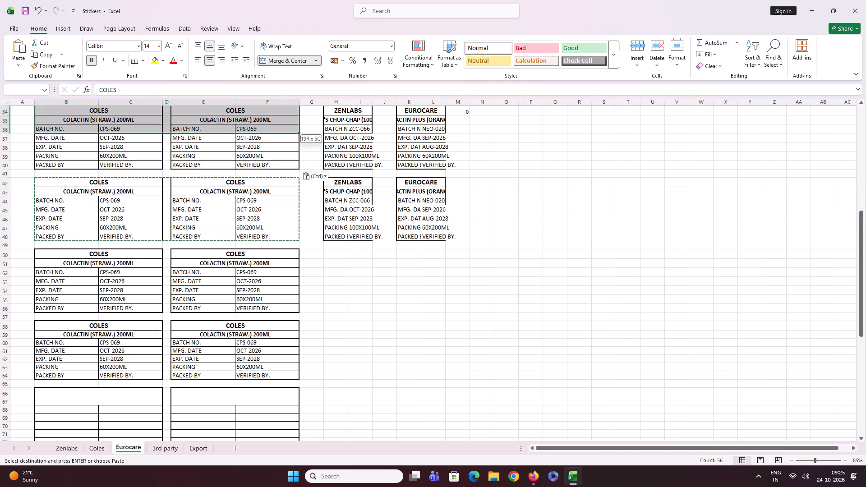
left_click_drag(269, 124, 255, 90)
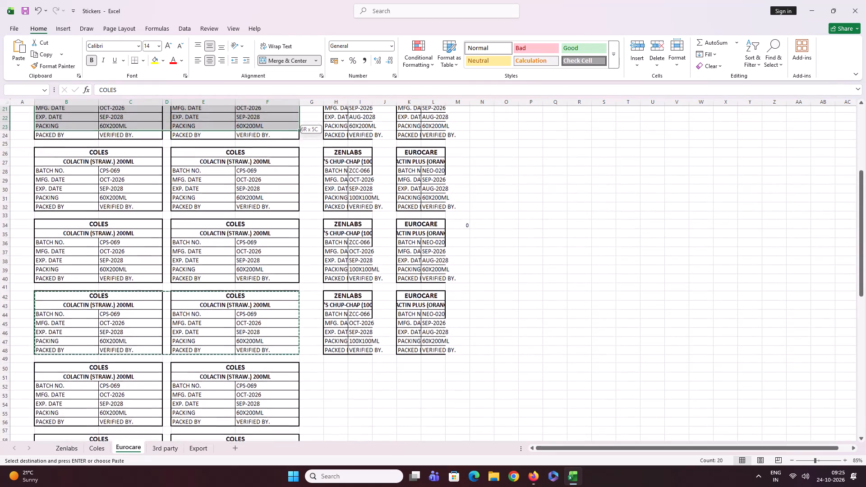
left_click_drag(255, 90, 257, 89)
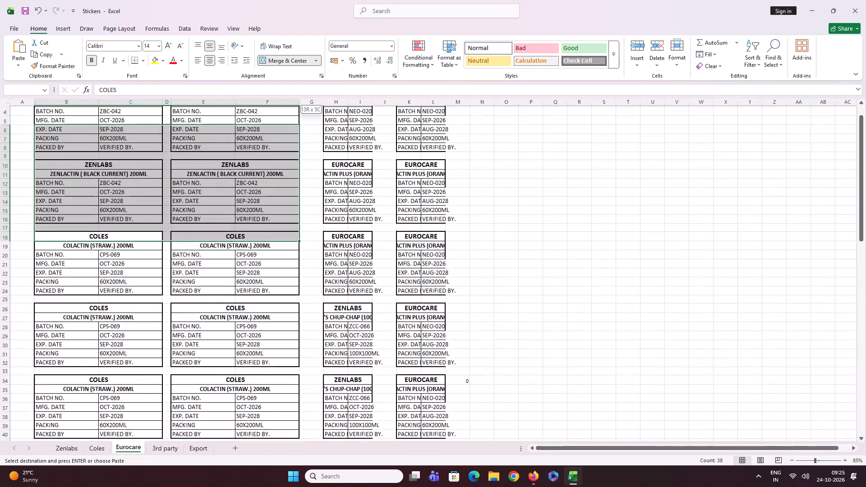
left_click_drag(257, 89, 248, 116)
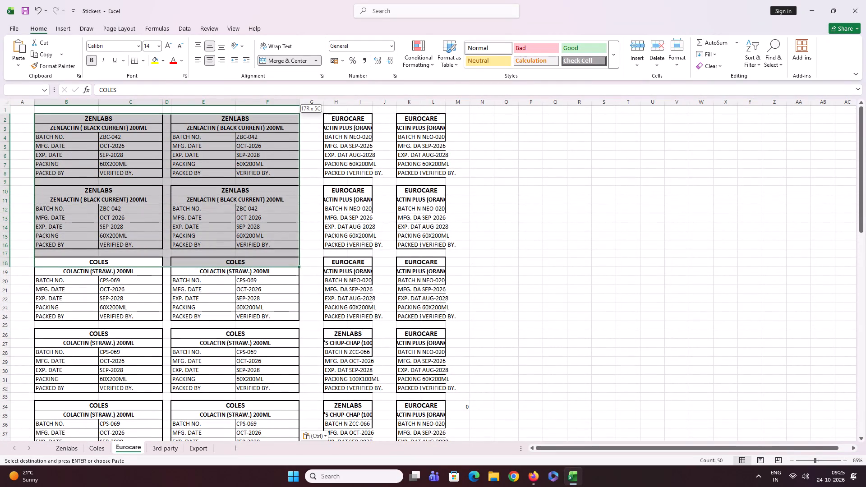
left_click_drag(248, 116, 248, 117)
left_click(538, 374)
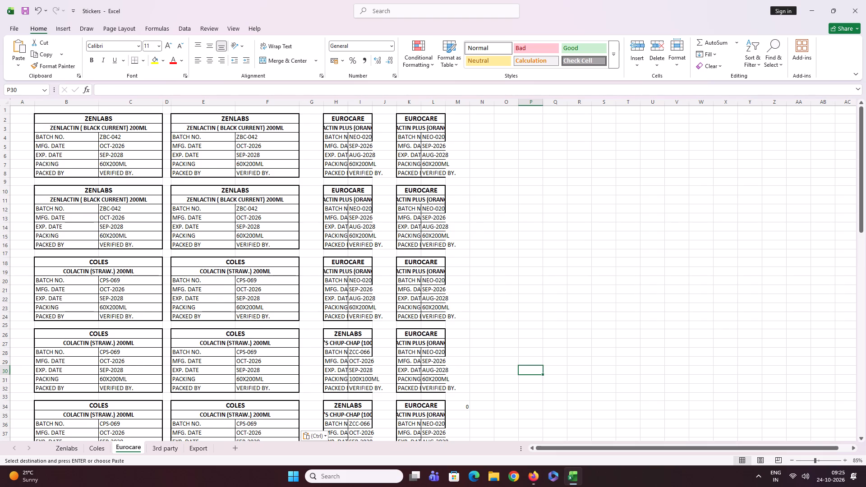
Copy the two COLES sticker pairs in B18 to F32 over the ZENLABS stickers starting at B2, replacing the existing data.
left_click_drag(52, 262, 217, 369)
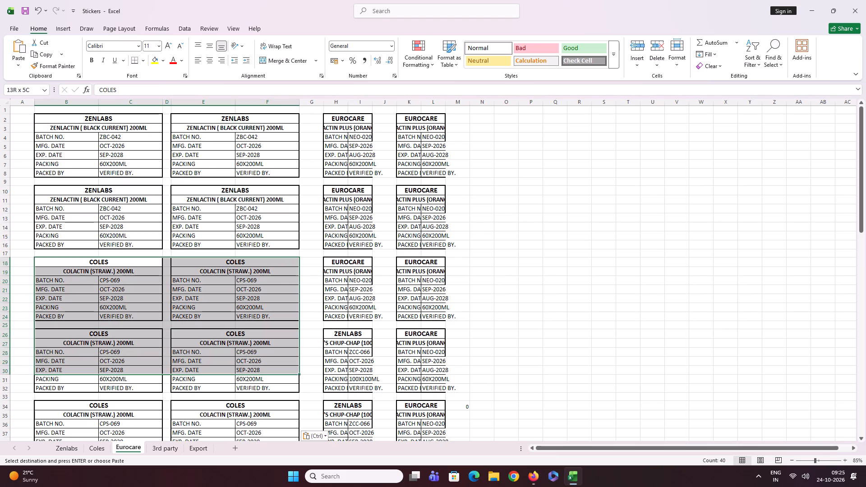
left_click_drag(217, 369, 227, 392)
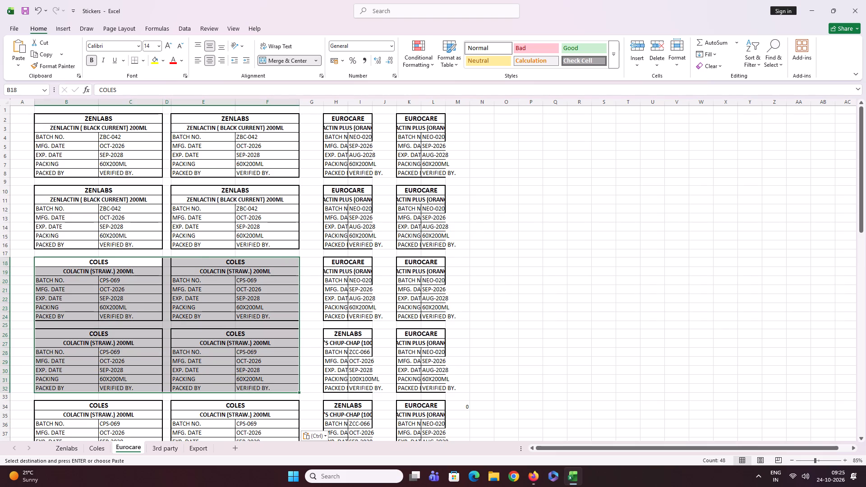
key("ctrl+c")
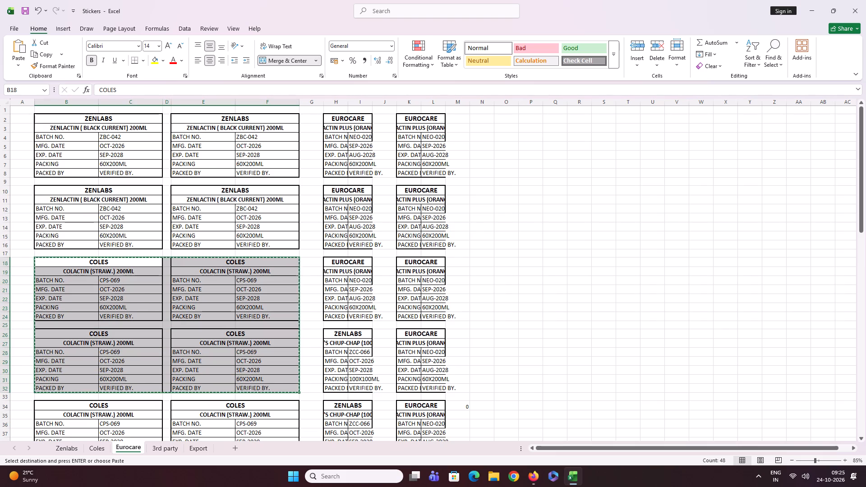
left_click(147, 118)
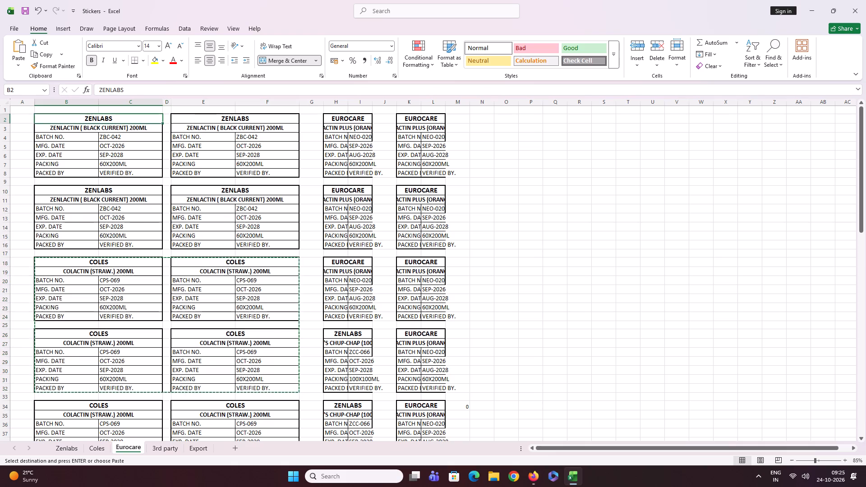
key("ctrl+v")
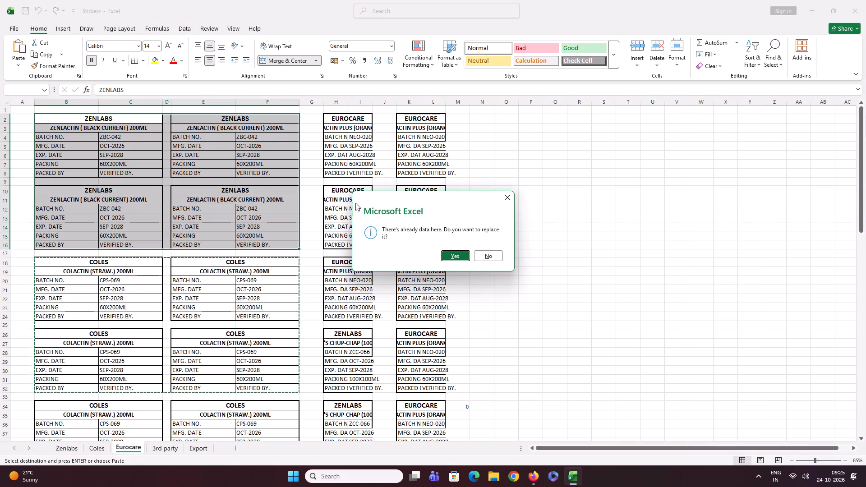
left_click(447, 256)
left_click(561, 310)
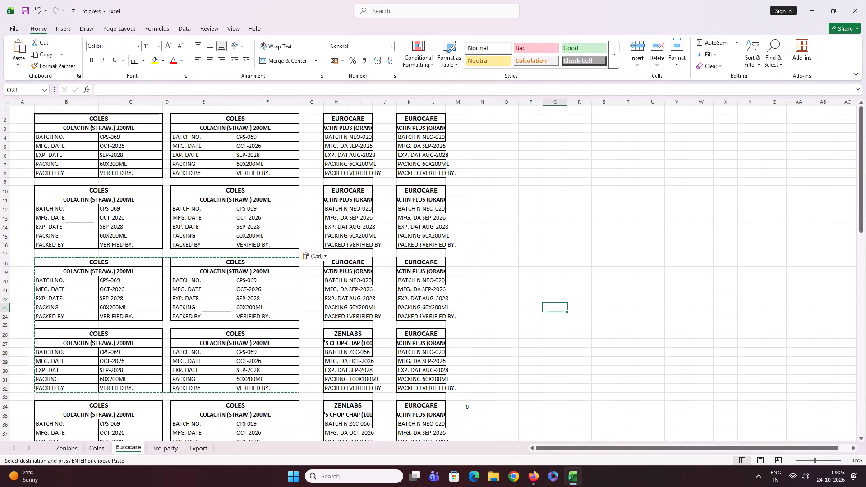
Print only the selection covering all COLES stickers from B2 to F64.
left_click_drag(55, 119, 209, 398)
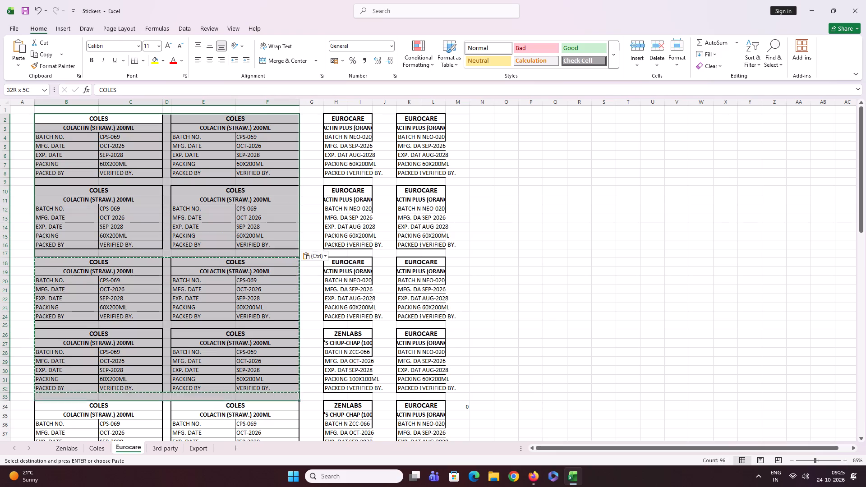
left_click_drag(209, 398, 212, 445)
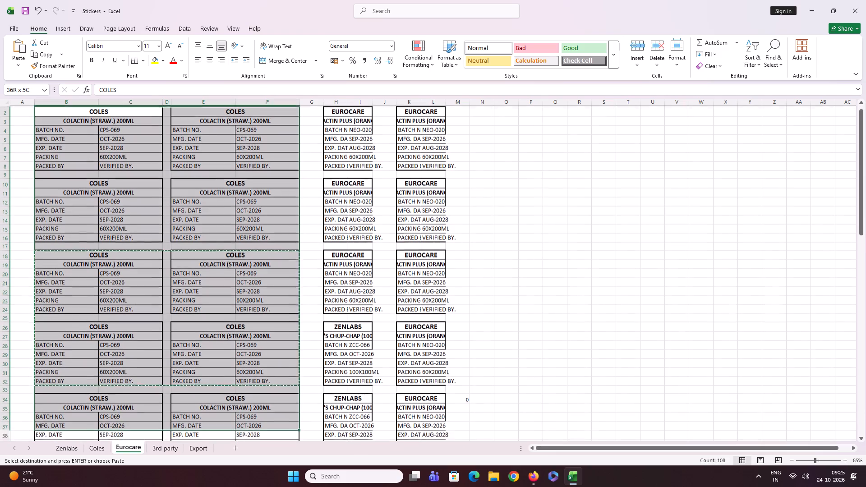
left_click_drag(212, 445, 212, 446)
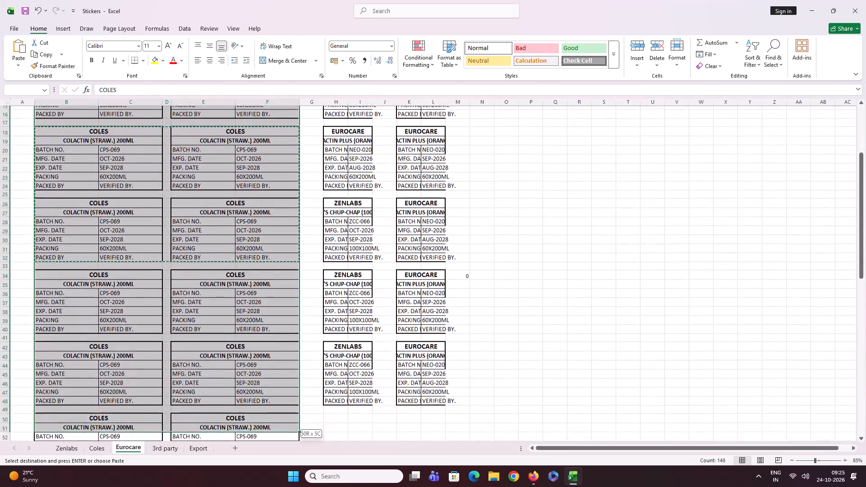
left_click_drag(212, 446, 213, 444)
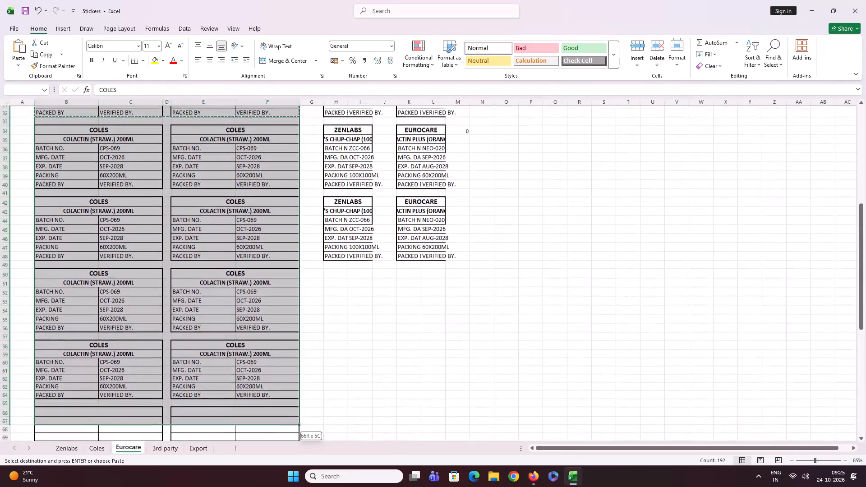
left_click_drag(213, 444, 231, 385)
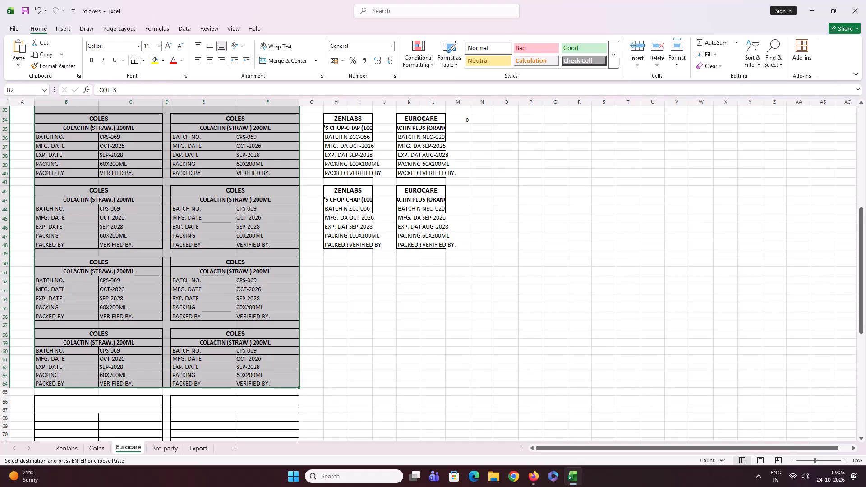
key("ctrl+p")
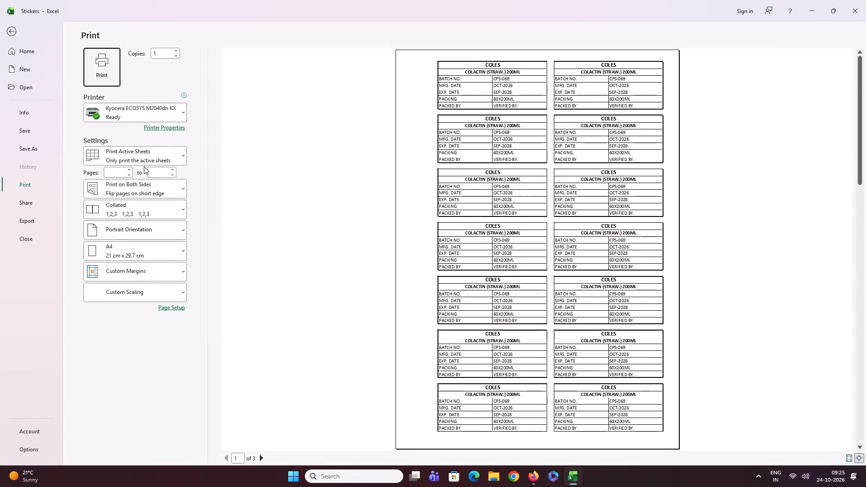
left_click(143, 155)
left_click(135, 218)
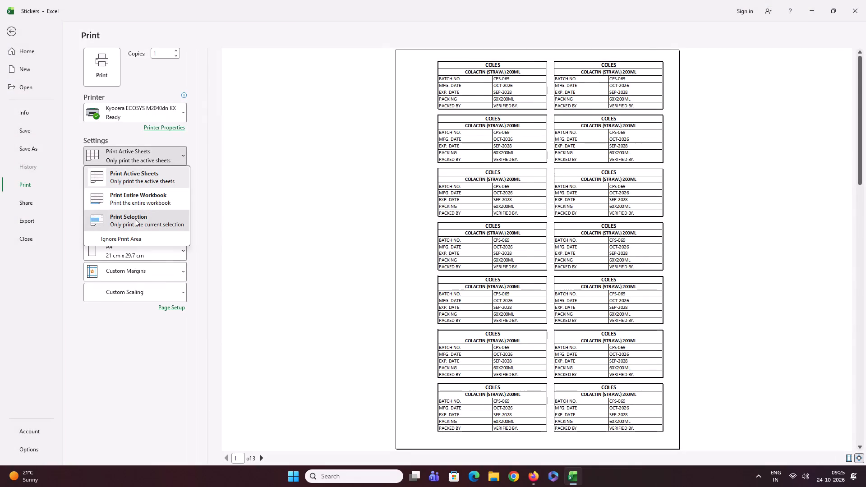
left_click(94, 76)
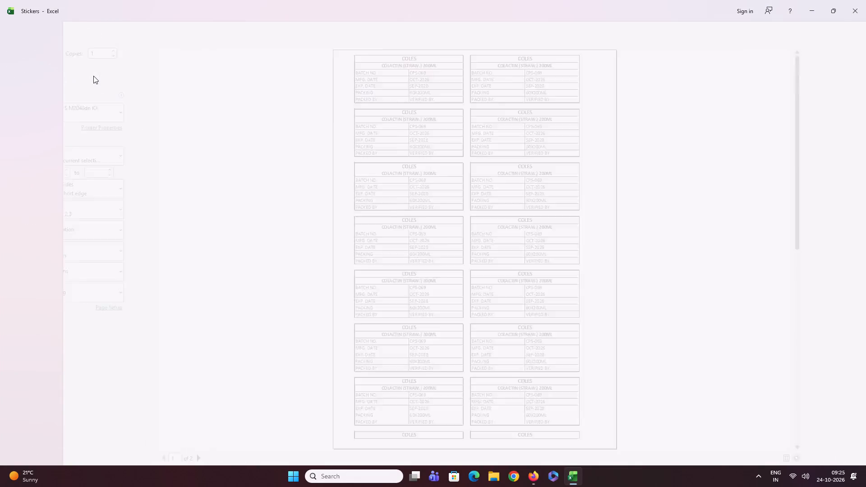
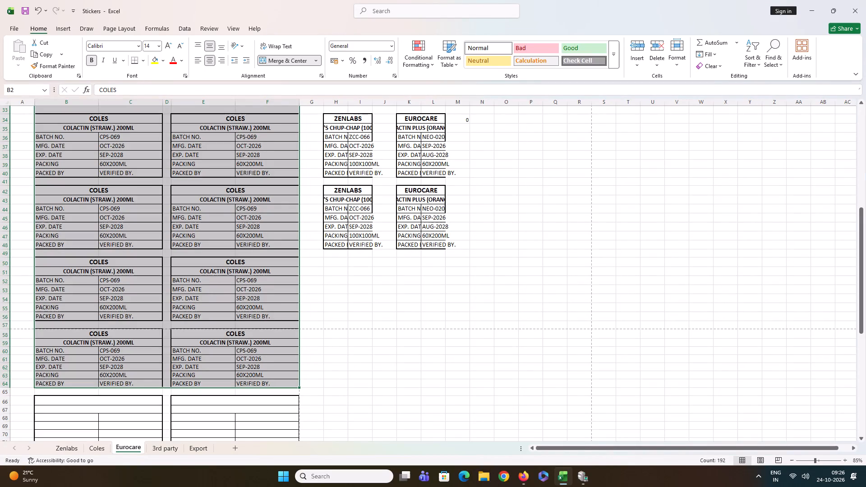
Print only the selection covering the COLES stickers from B2 to F56, as one copy.
left_click(540, 328)
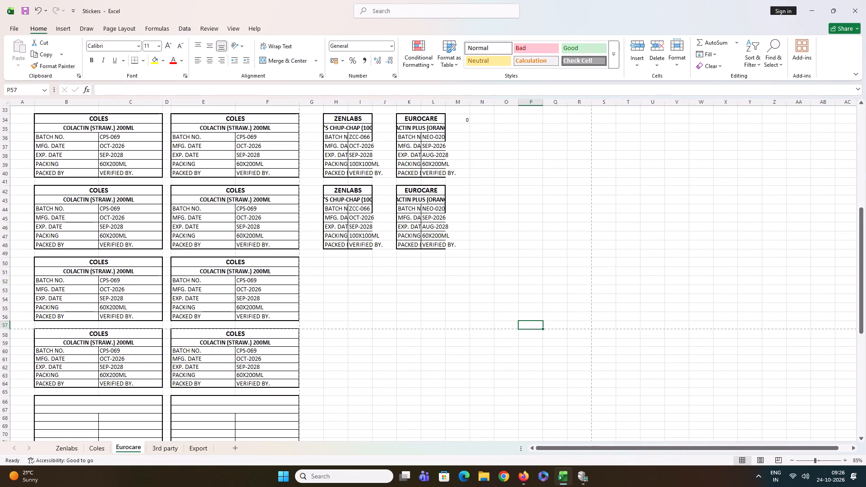
left_click_drag(286, 315, 283, 313)
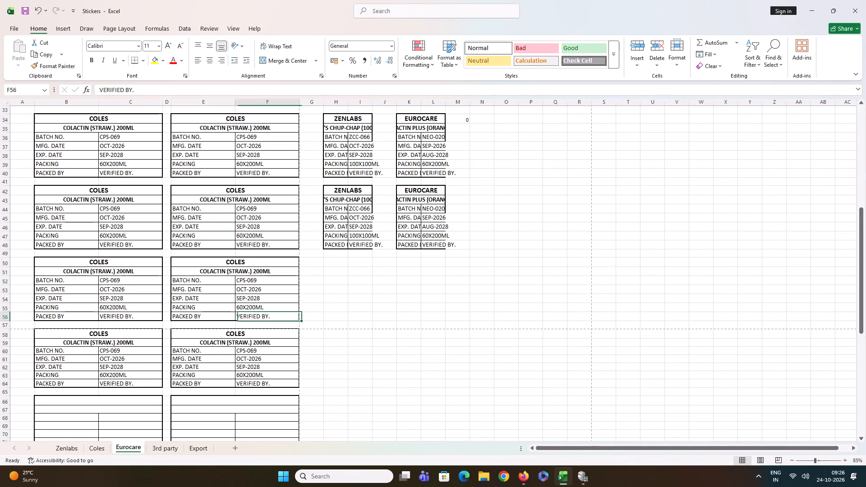
left_click_drag(283, 313, 166, 113)
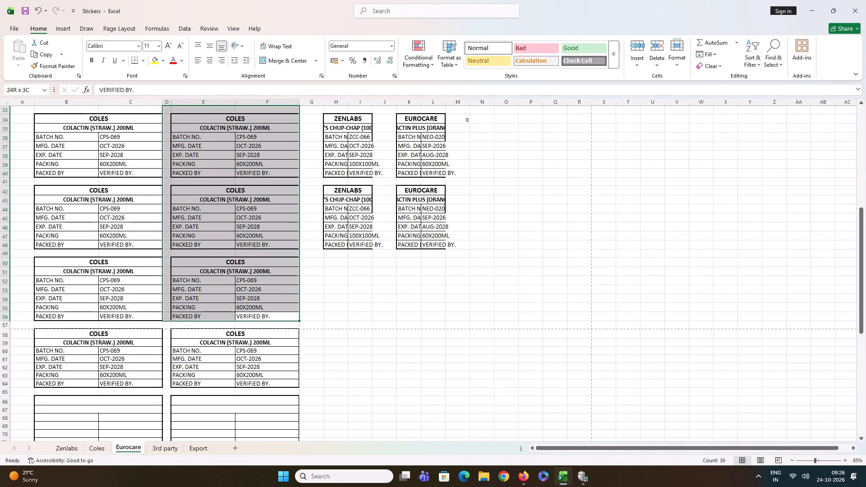
left_click_drag(166, 113, 148, 98)
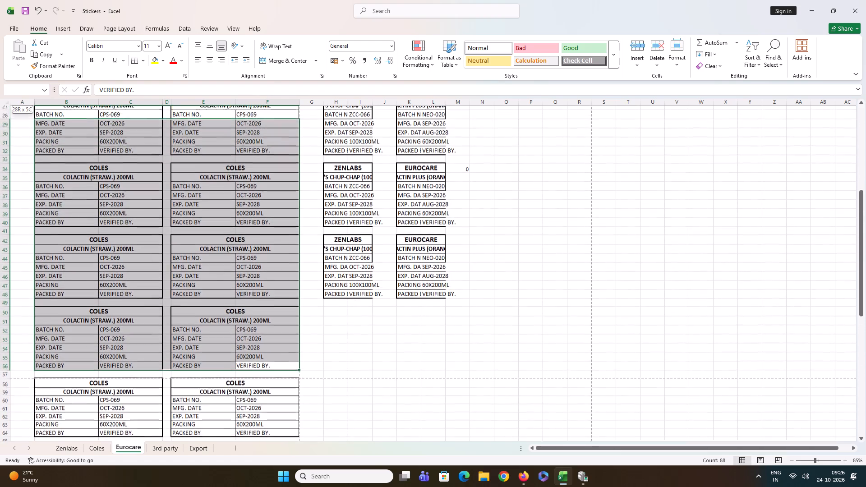
left_click_drag(148, 98, 152, 90)
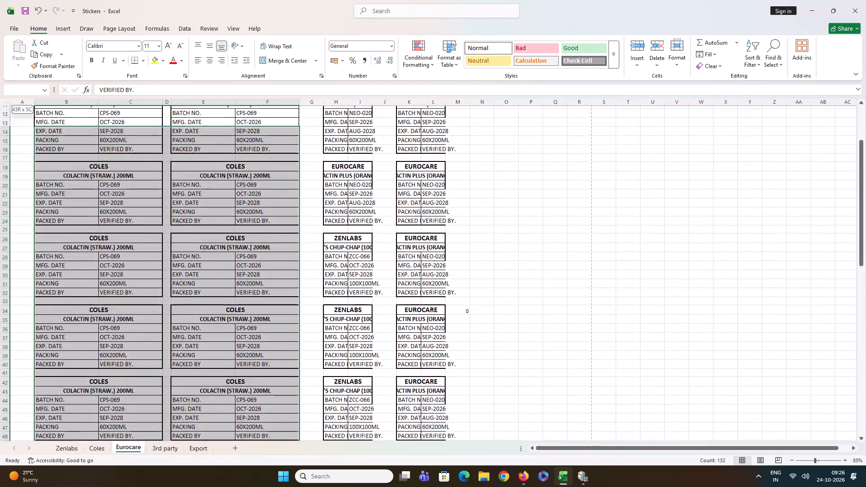
left_click_drag(152, 90, 151, 101)
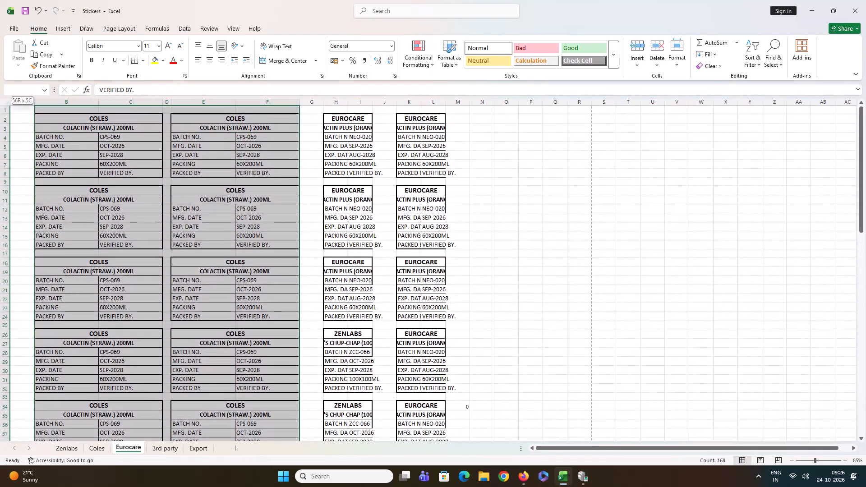
left_click_drag(151, 101, 149, 117)
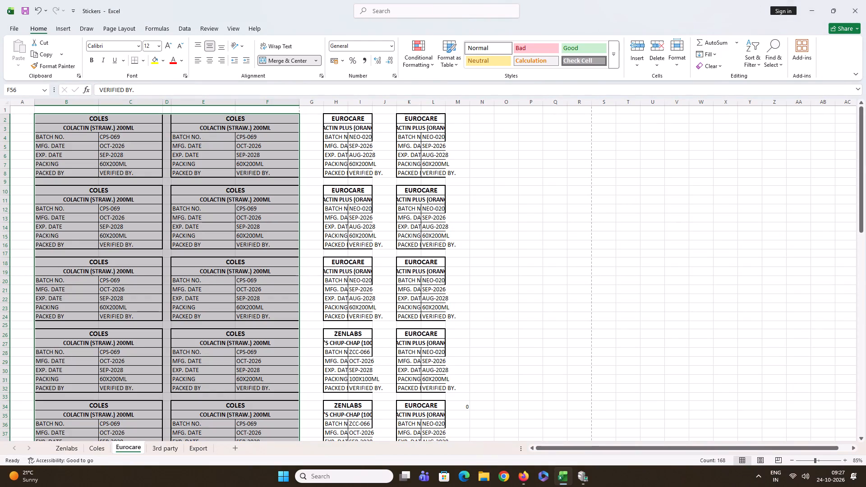
key("ctrl+p")
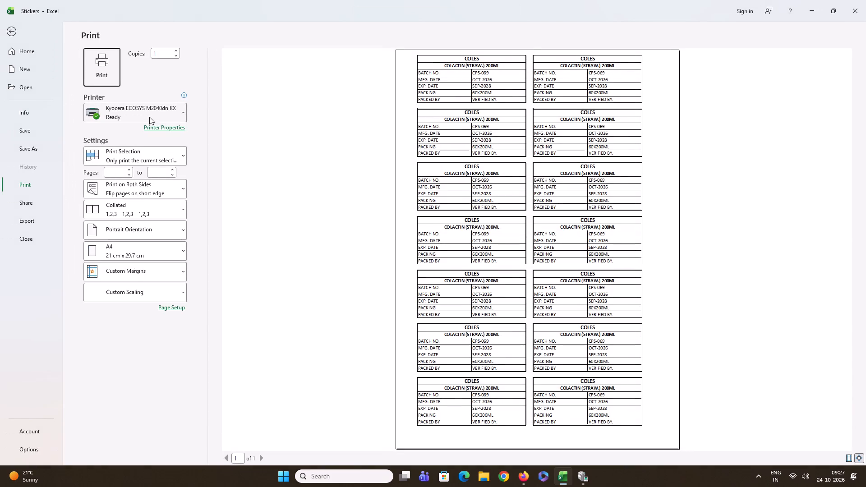
left_click(121, 160)
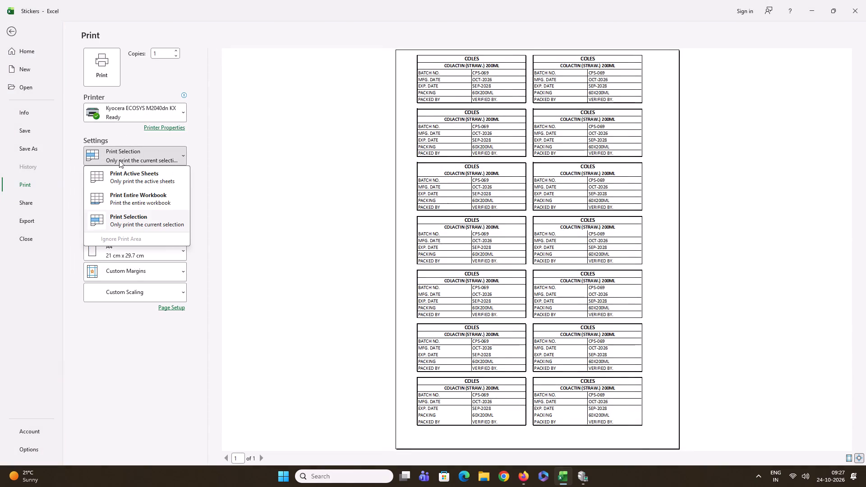
left_click(116, 227)
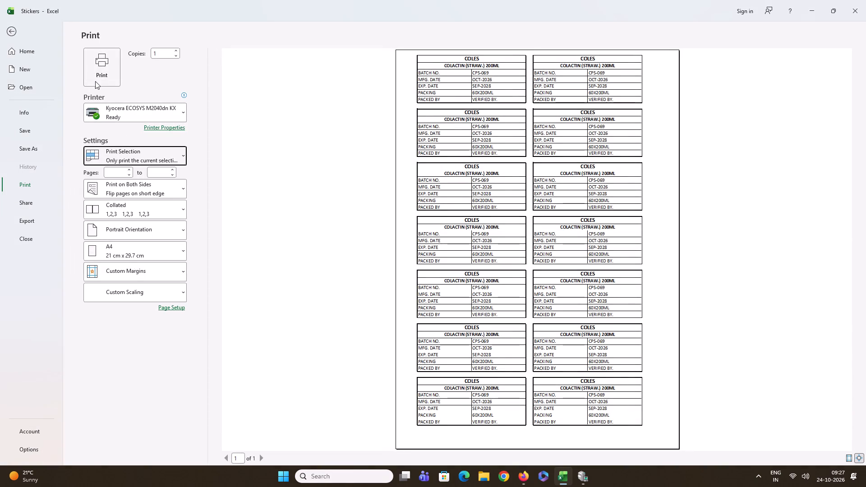
left_click(97, 79)
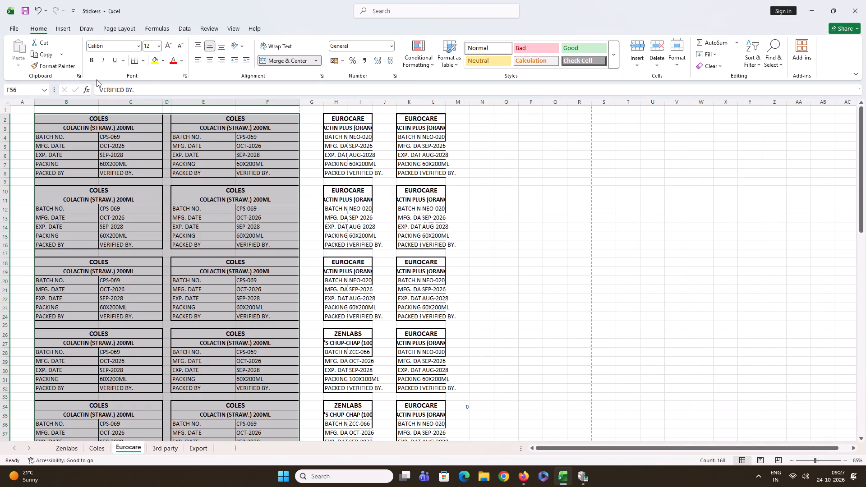
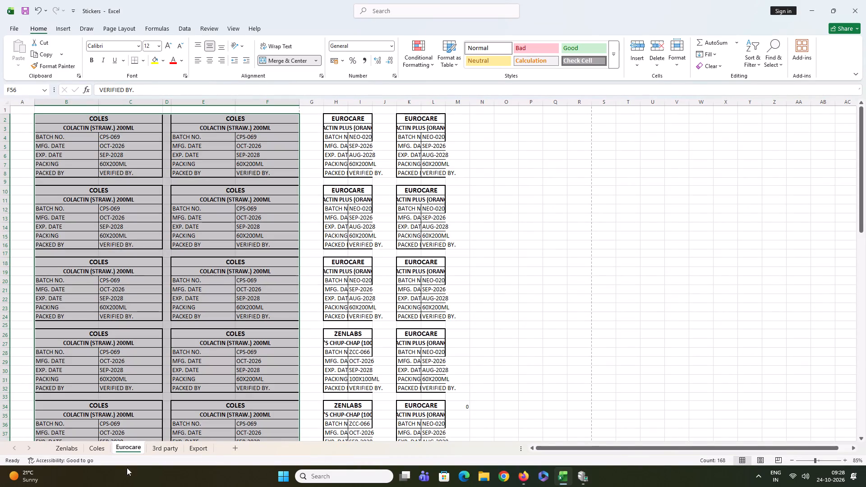
Replace the company name in the first sticker's heading, cell B2, with EUROCARE.
left_click(133, 449)
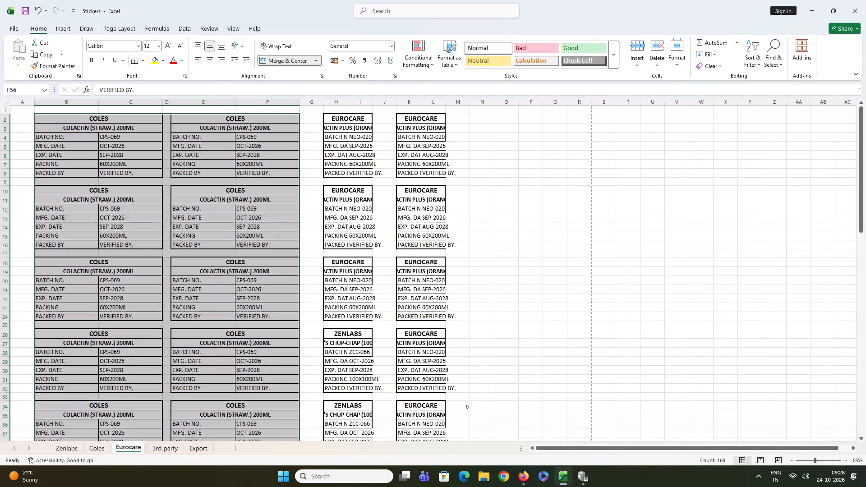
left_click(138, 121)
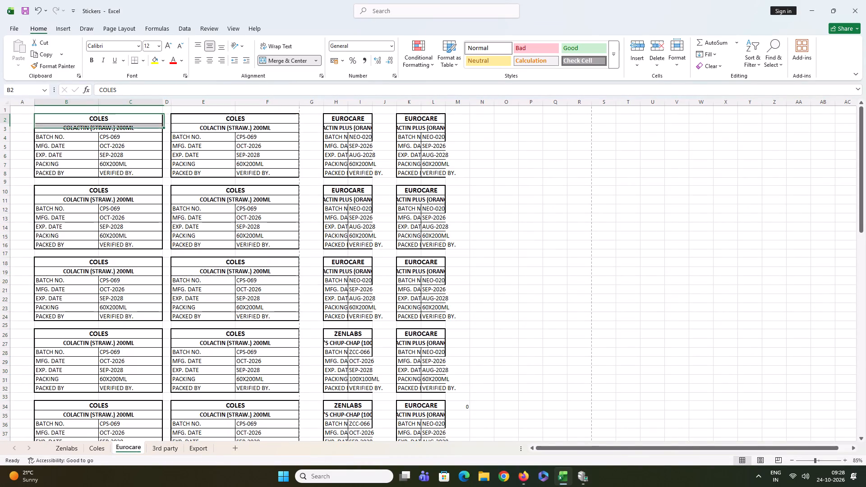
key("BackSpace")
key("e")
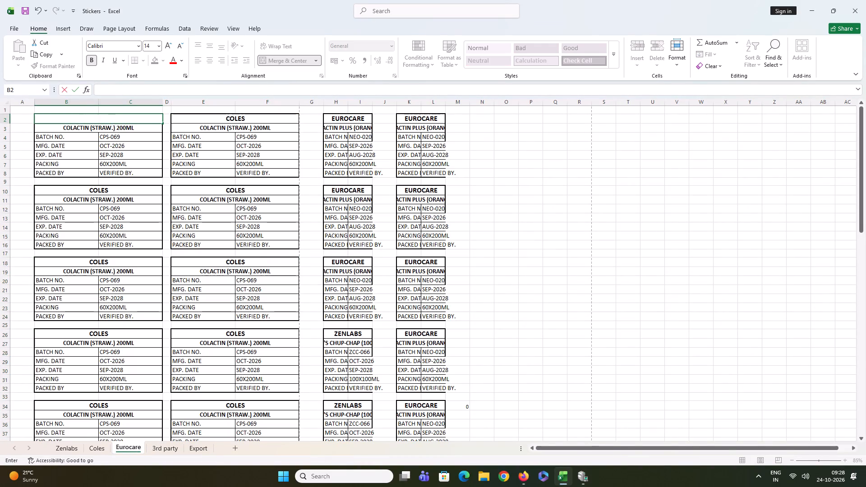
type("UR")
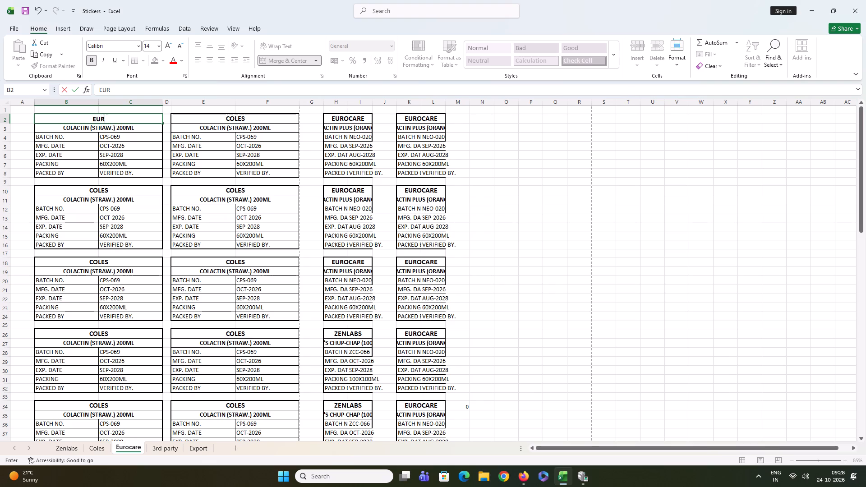
key("o")
type("CARE")
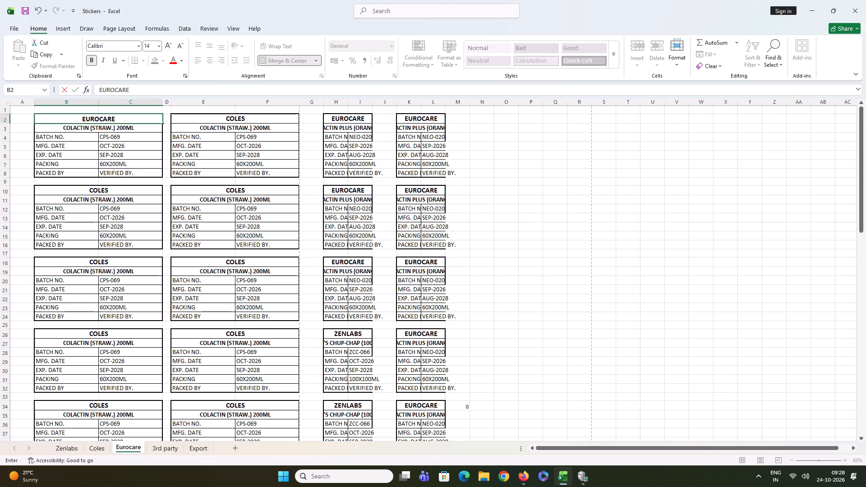
Replace the product name in the first sticker, cell B3, with RESPCARE DX FORTE (100ML).
left_click(129, 127)
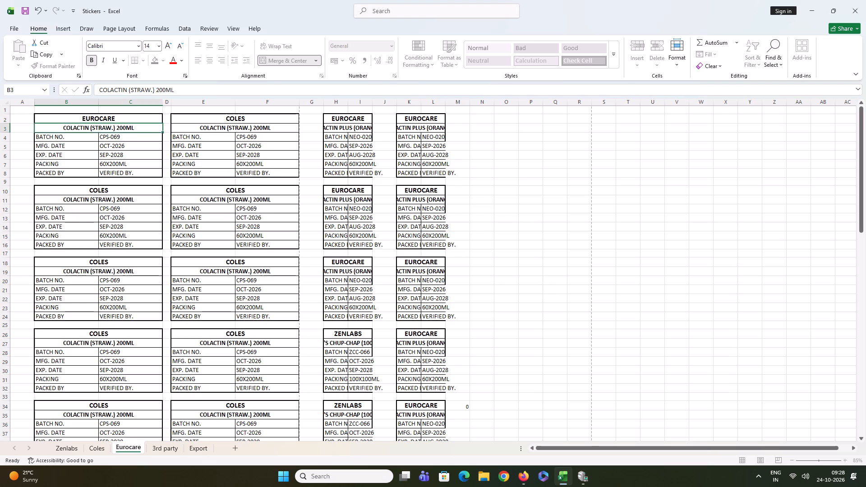
key("BackSpace")
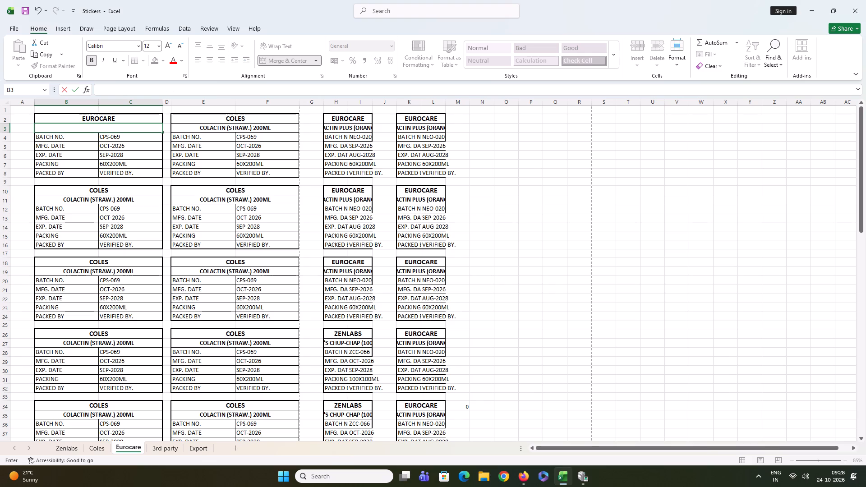
type("RE")
key("s")
key("p")
key("c")
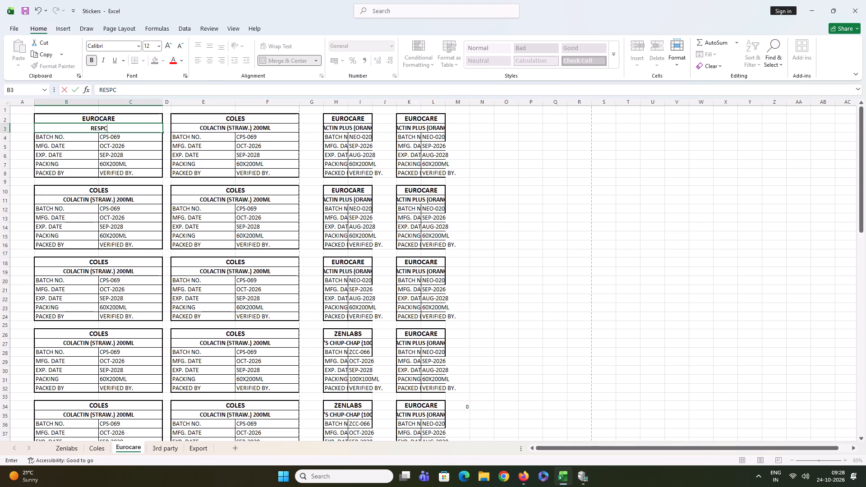
type("ARE")
key("space")
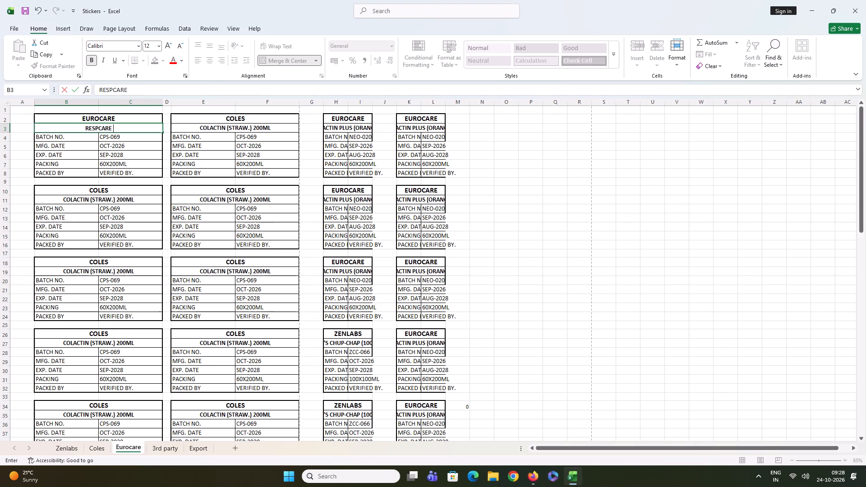
type("DX")
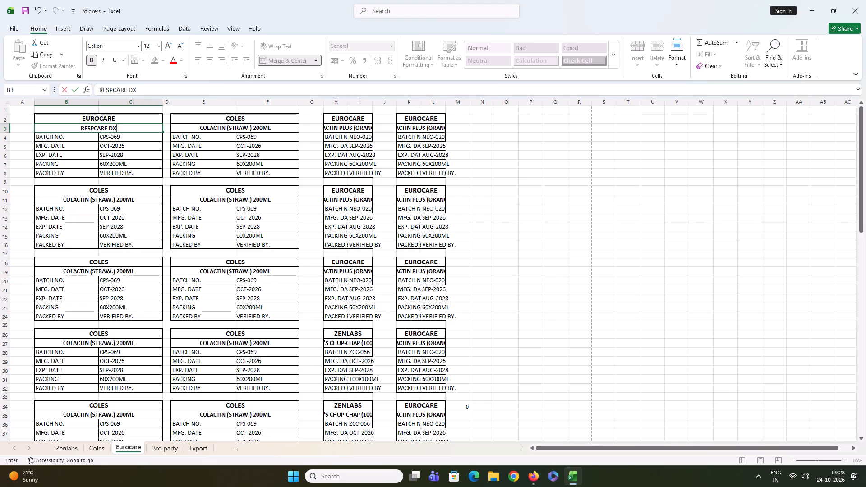
key("space")
key("f")
type("OR")
key("t")
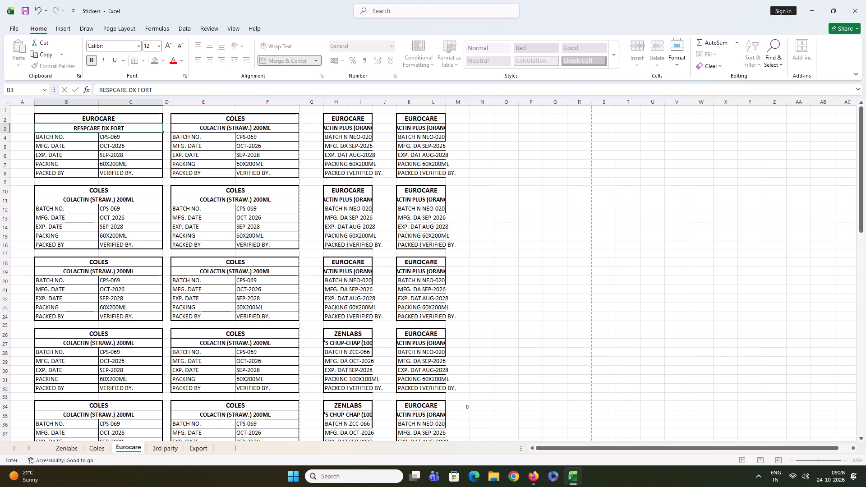
key("e")
key("space")
type("(100")
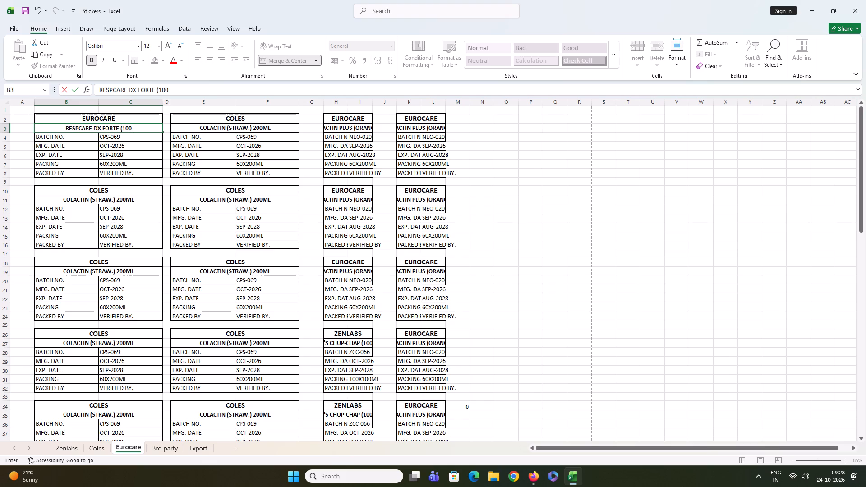
type("ML")
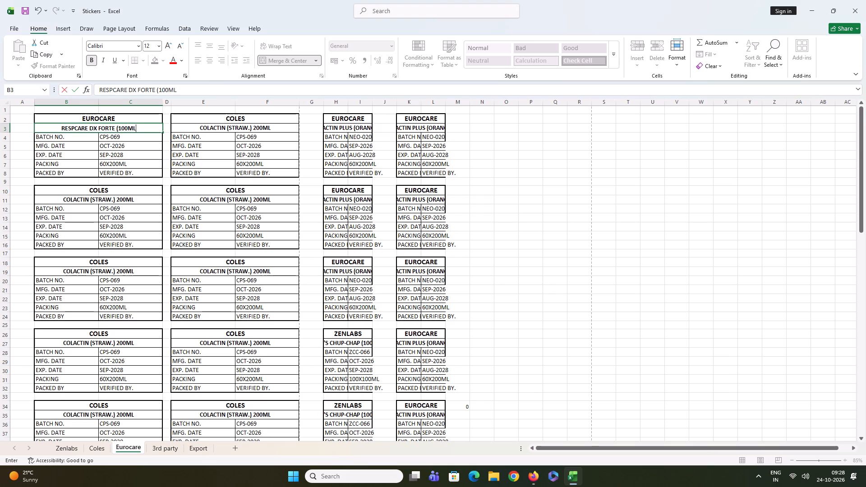
key("shift+parenright")
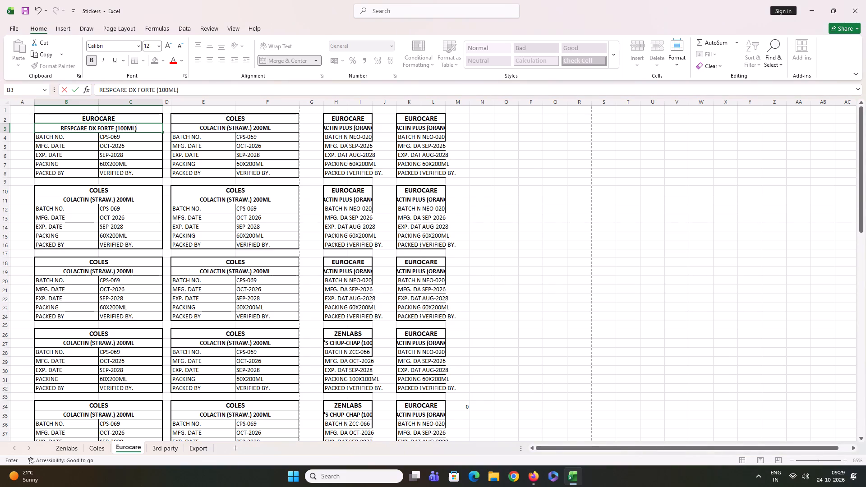
Set the first sticker's batch number to RDF-027 and its packing to 100X100ML.
left_click(111, 138)
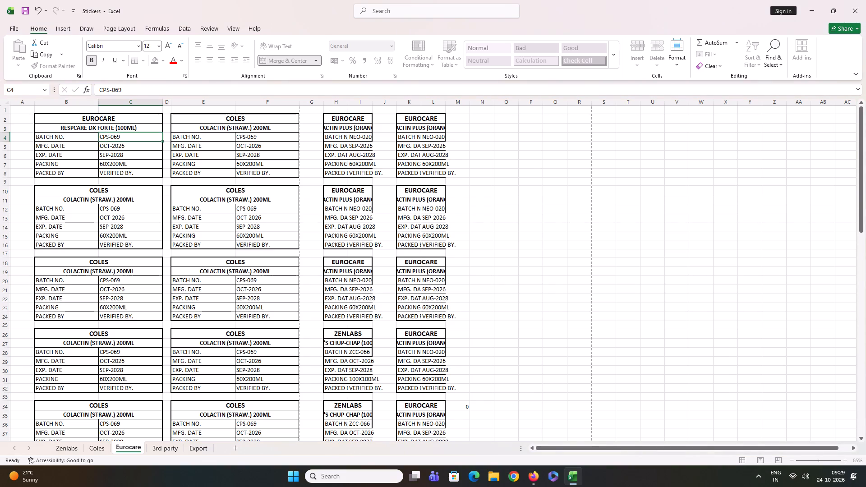
type("RD")
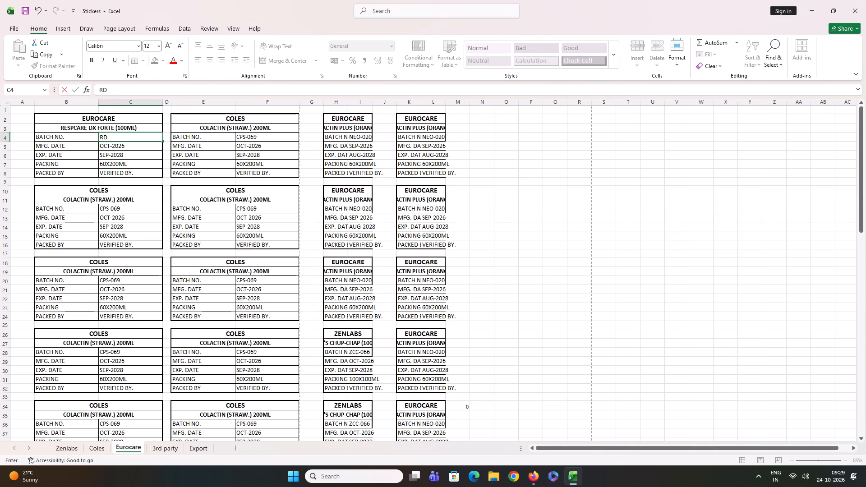
key("f")
type("-02")
key("7")
left_click(115, 162)
key("BackSpace")
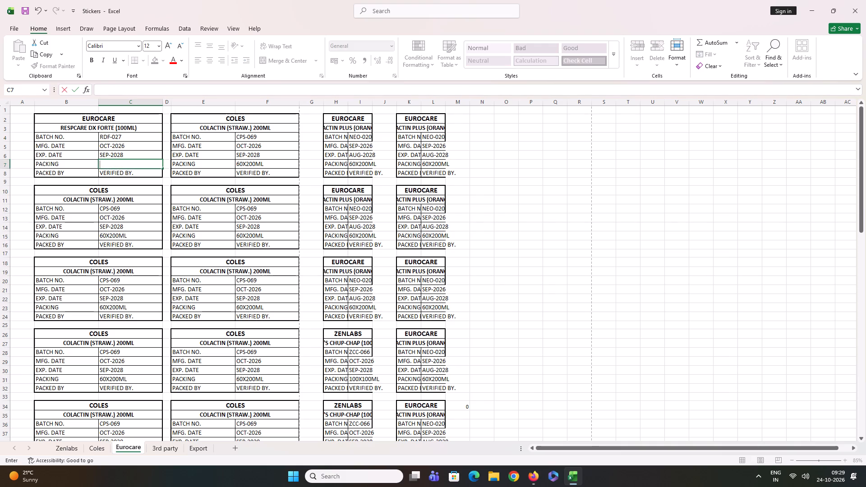
type("100X100")
type("ML")
Copy the completed RESPCARE DX FORTE sticker, B2 to C8, over the stickers starting at E2, B10 and E10.
left_click_drag(62, 117, 74, 138)
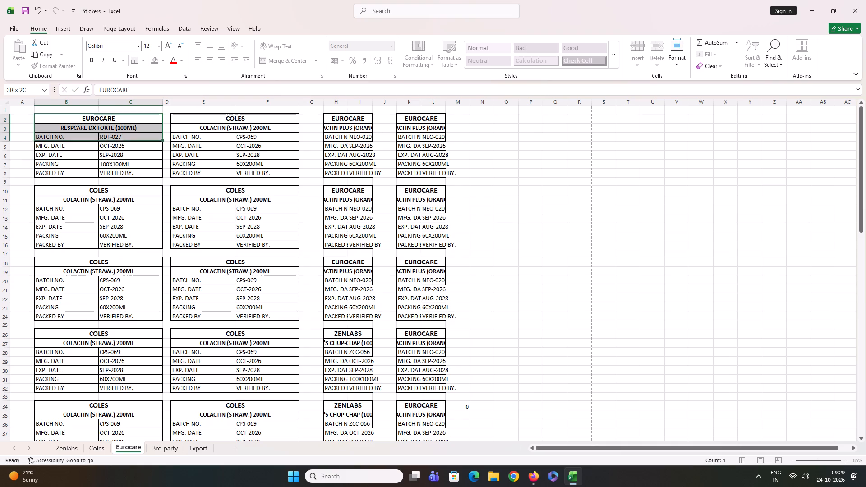
left_click_drag(74, 138, 79, 170)
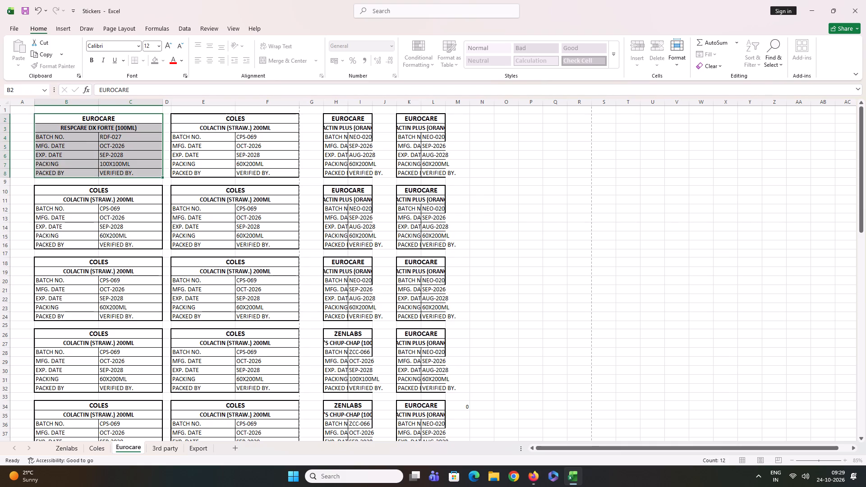
key("ctrl+c")
left_click(227, 119)
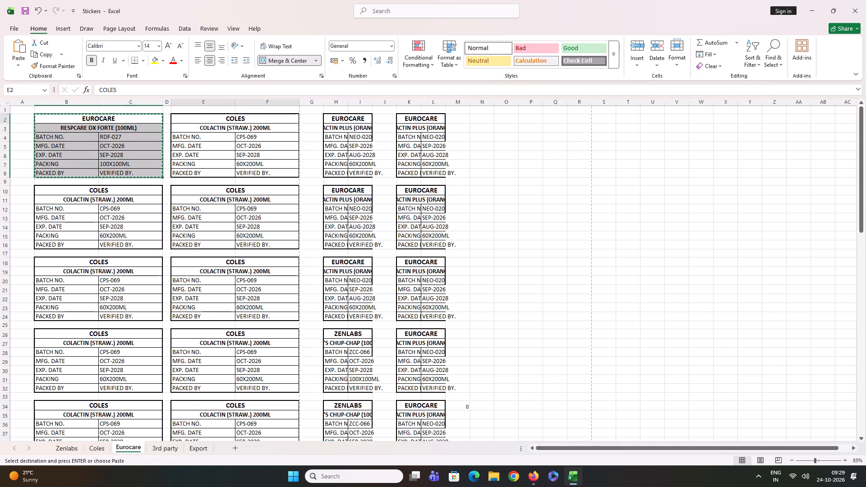
key("ctrl+v")
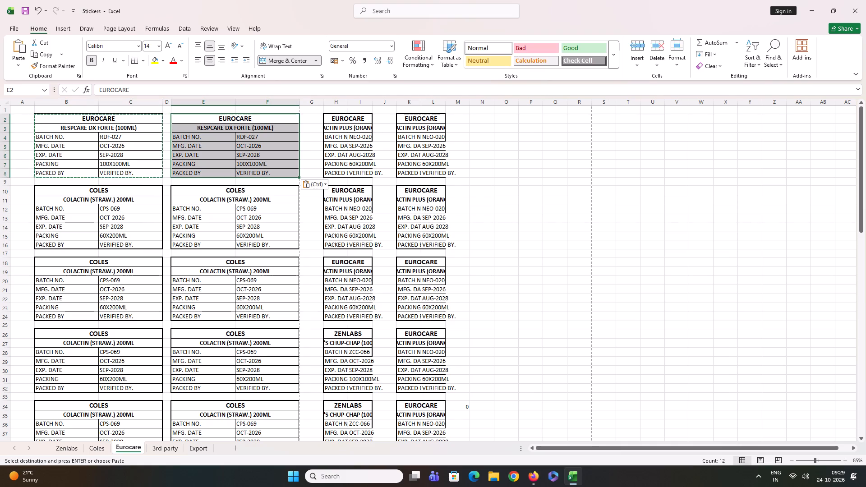
left_click(122, 188)
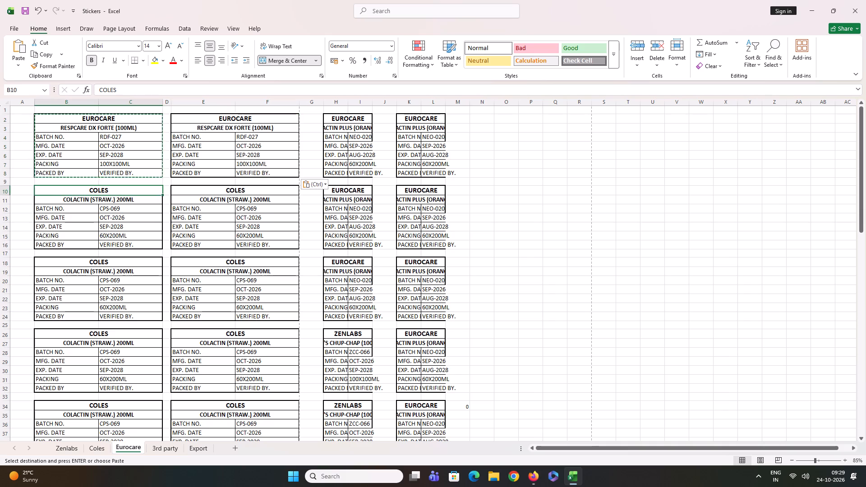
key("ctrl+v")
left_click(182, 191)
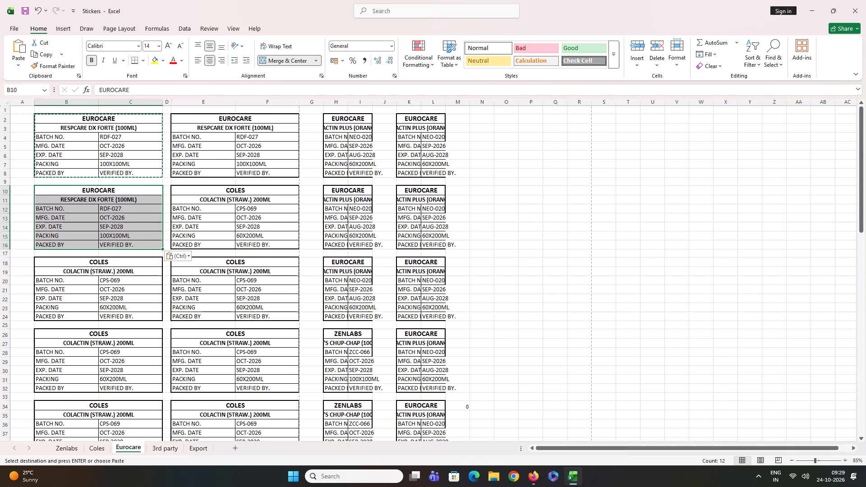
key("ctrl+v")
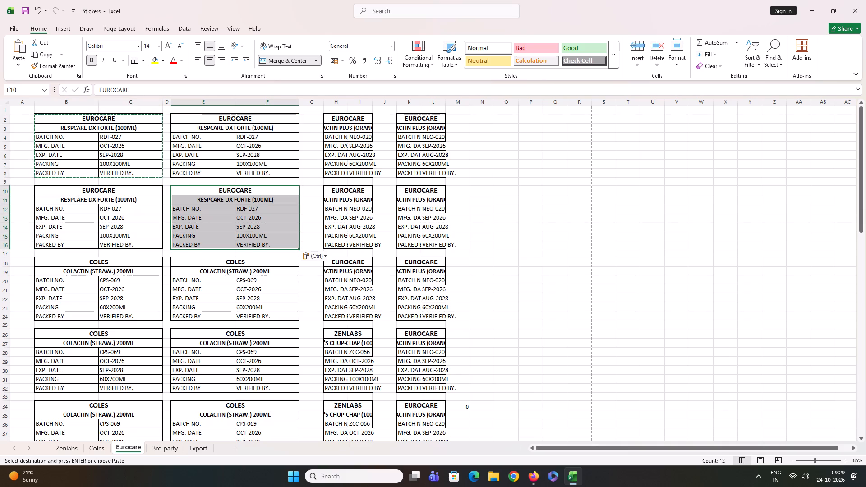
Paste the copied RESPCARE DX FORTE sticker over the COLES stickers starting at B18, E18, B26 and E26.
left_click(112, 262)
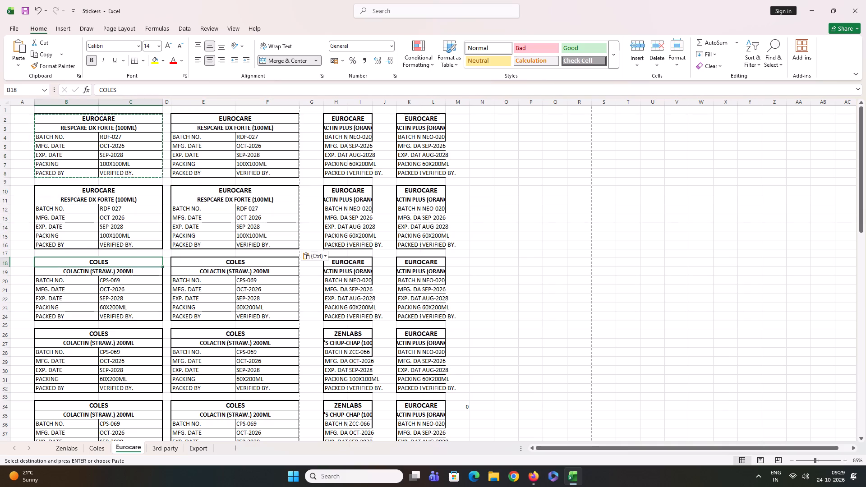
key("ctrl+v")
left_click(209, 263)
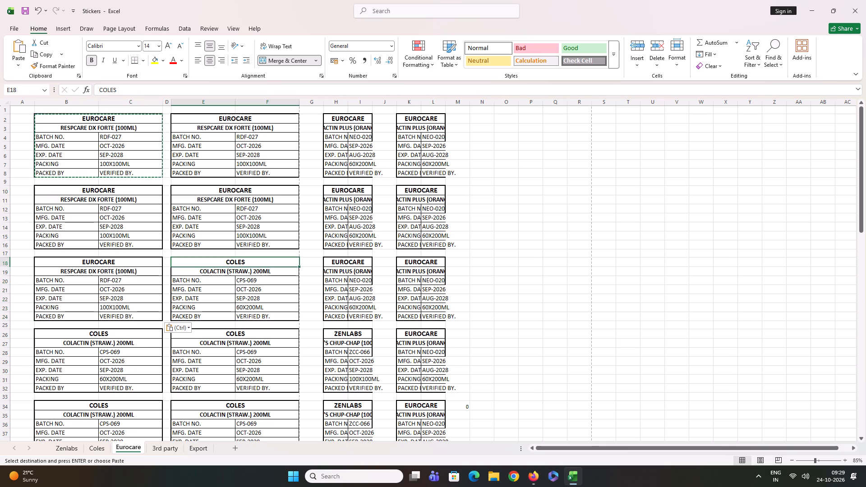
key("ctrl+v")
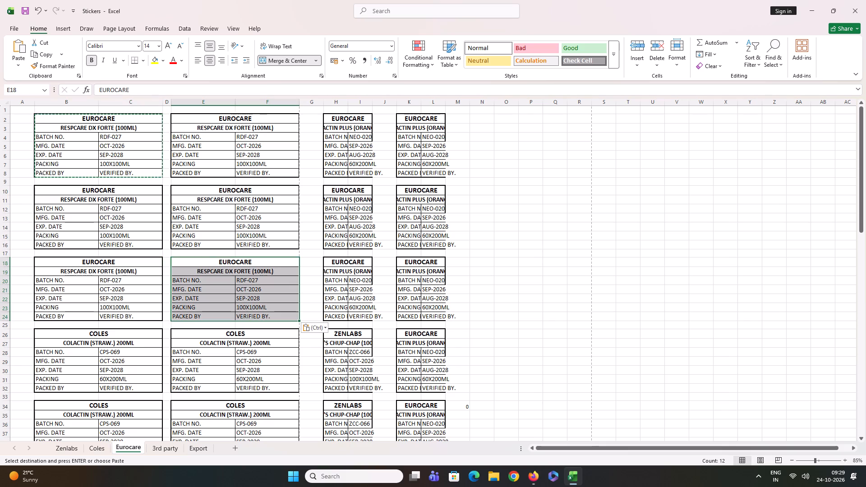
left_click(135, 333)
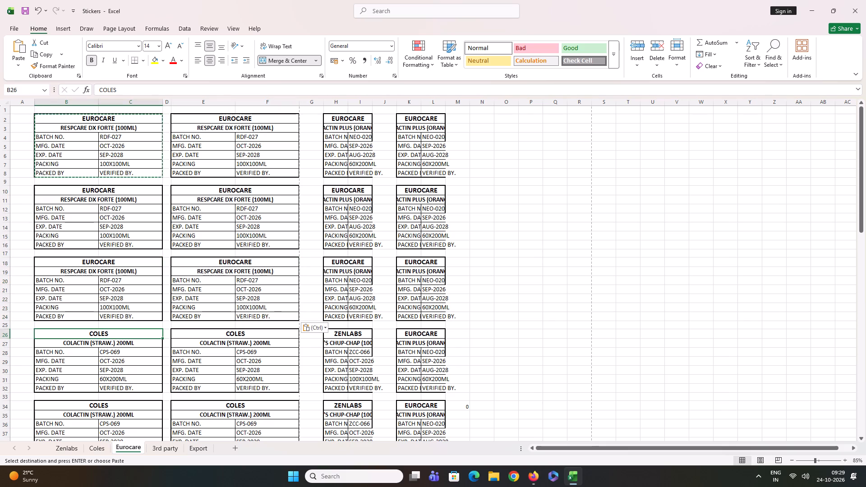
key("ctrl+v")
left_click(186, 334)
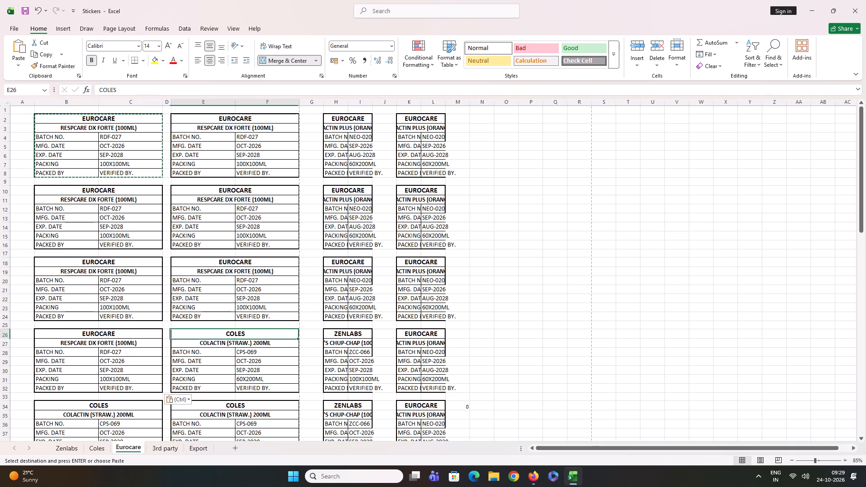
key("ctrl+v")
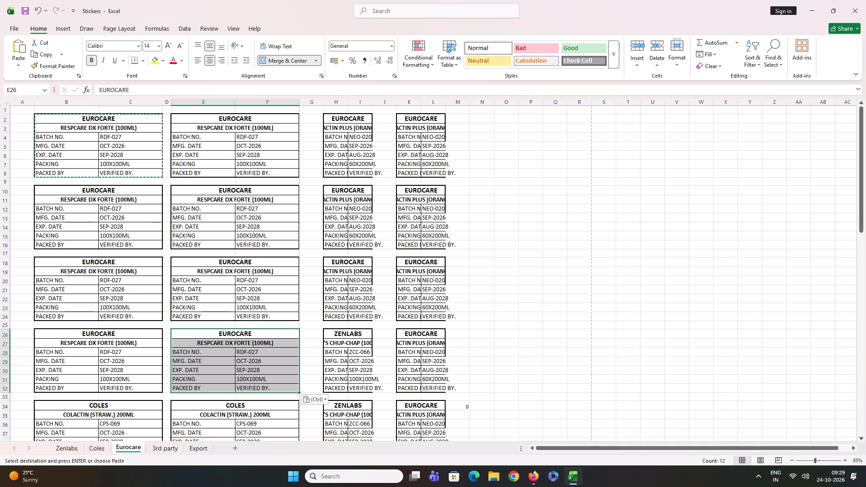
Copy the sticker block B2 to F32 and paste it at B34, replacing the existing data there.
left_click_drag(40, 119, 241, 359)
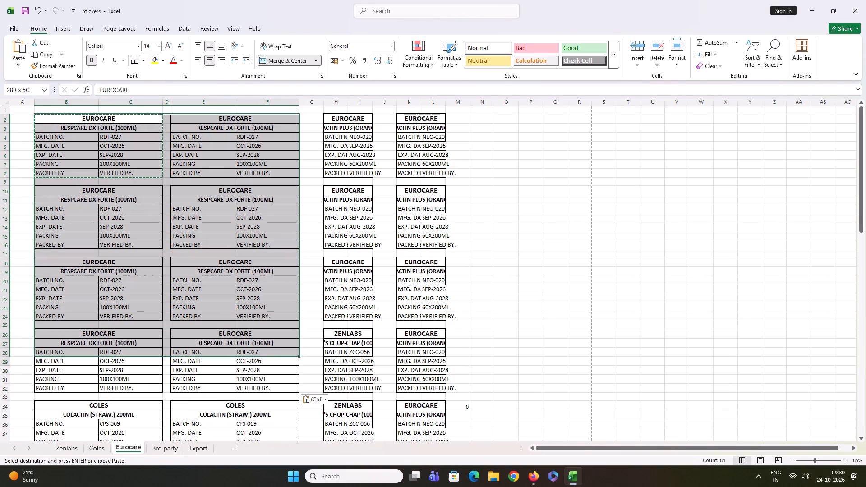
left_click_drag(241, 359, 246, 387)
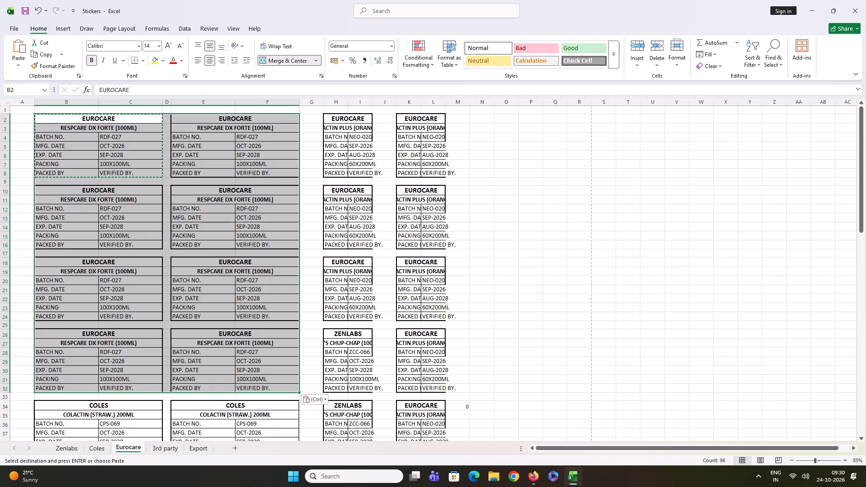
key("ctrl+c")
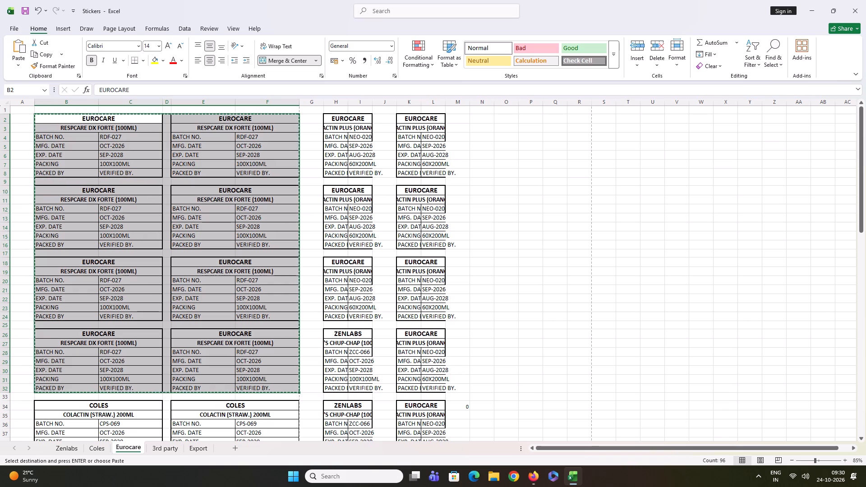
left_click(148, 404)
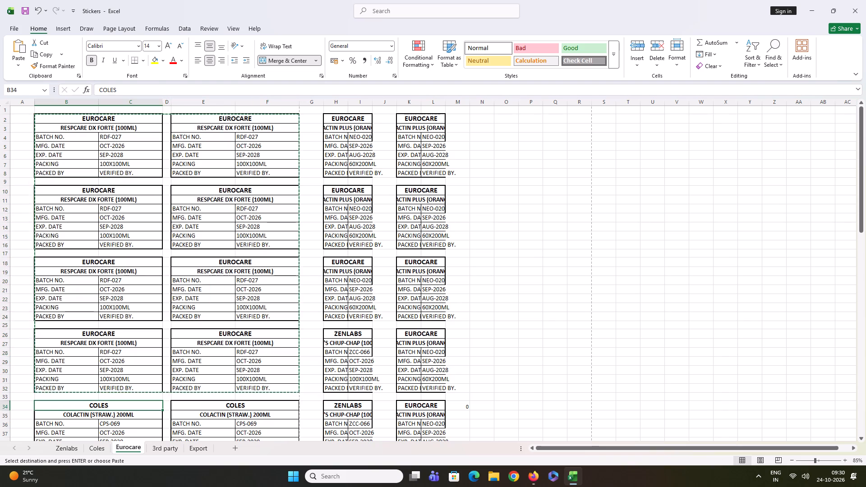
key("ctrl+v")
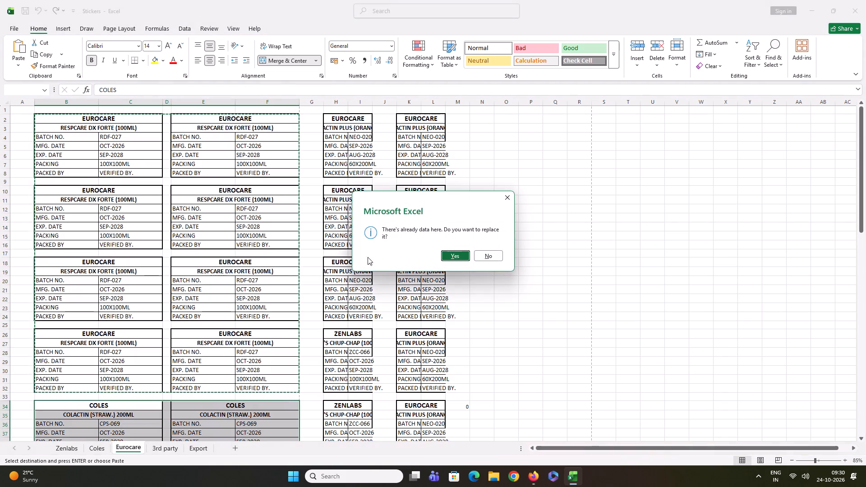
left_click(458, 253)
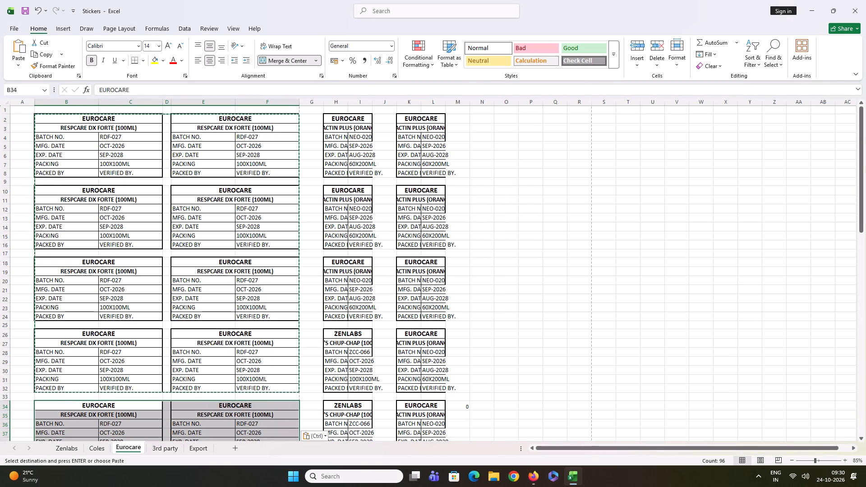
Print only the selection covering the RESPCARE DX FORTE stickers from B2 to F56, as one copy.
left_click(41, 120)
left_click_drag(41, 120, 256, 202)
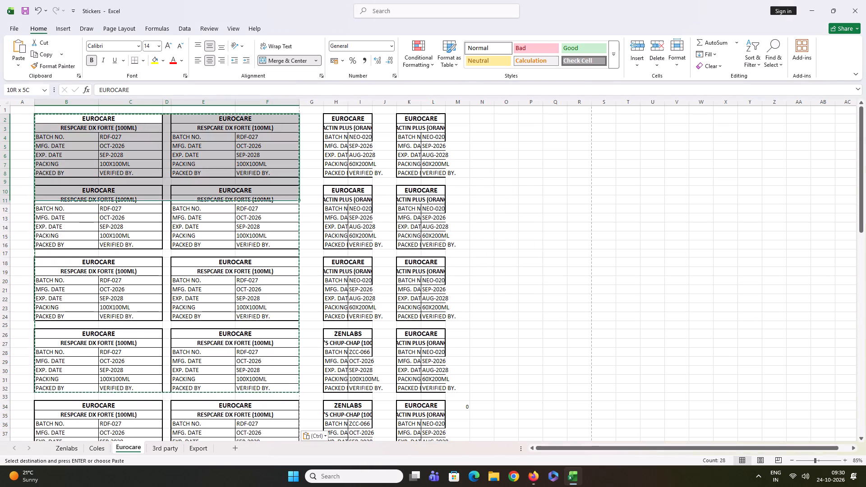
left_click_drag(256, 202, 253, 446)
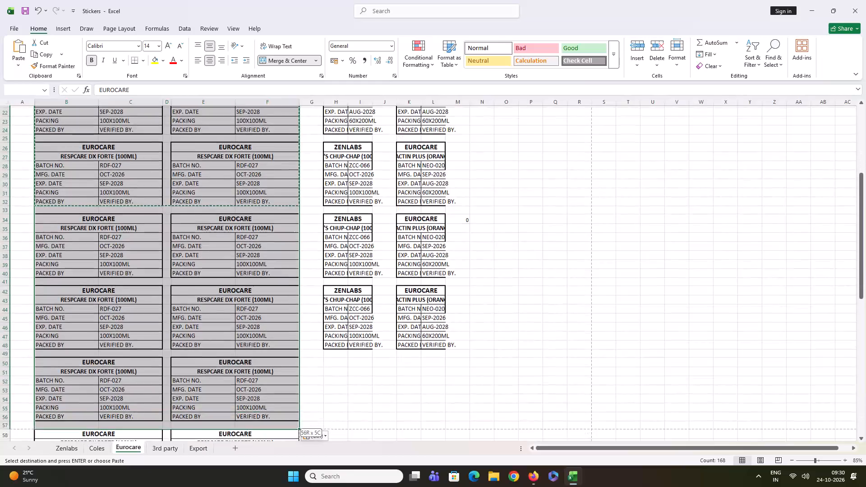
left_click_drag(253, 446, 264, 286)
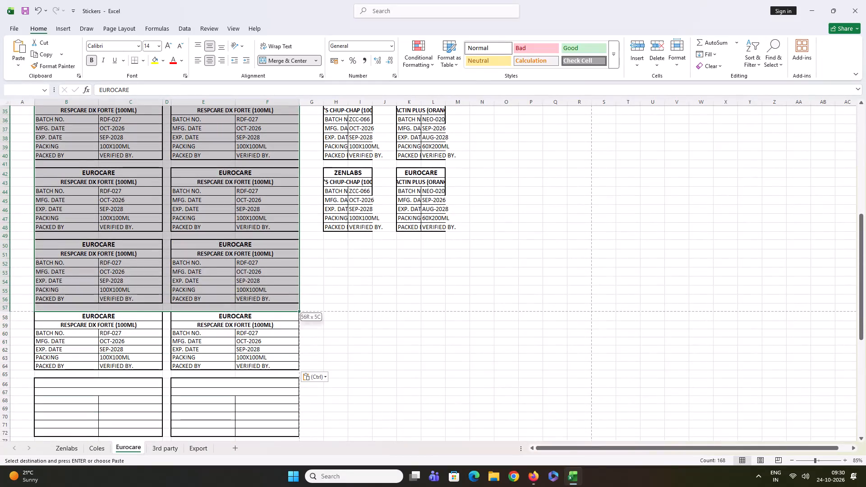
left_click_drag(264, 286, 261, 300)
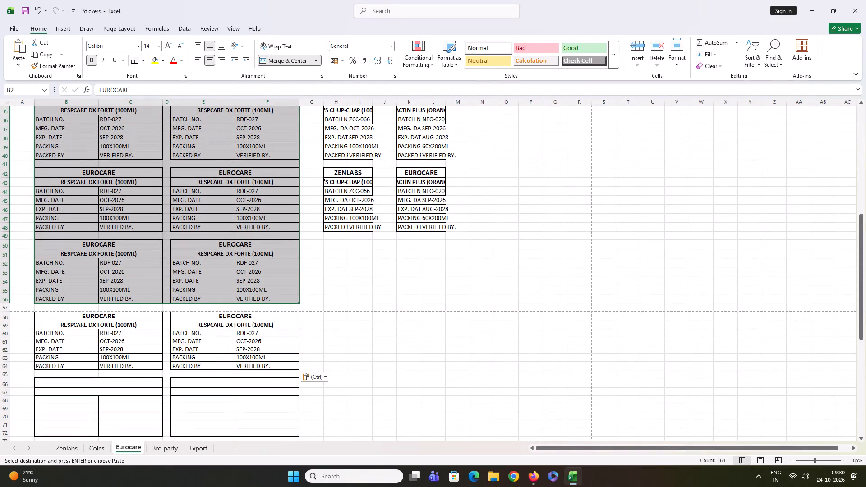
key("ctrl+p")
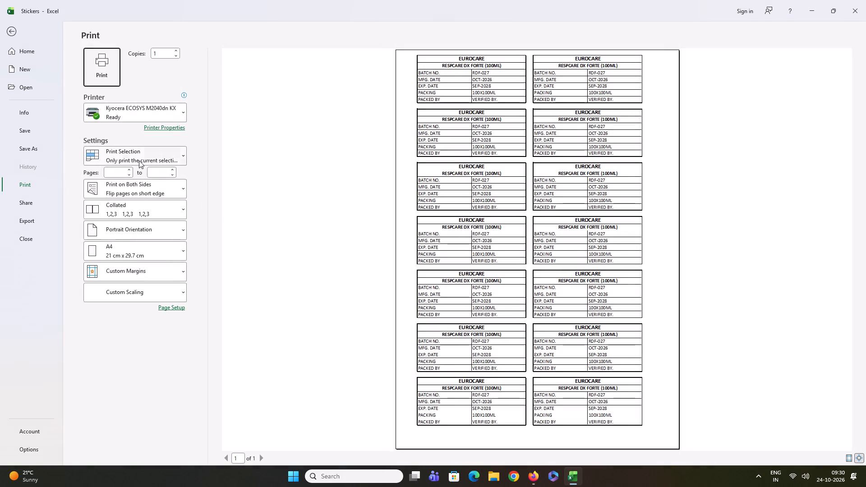
left_click(141, 155)
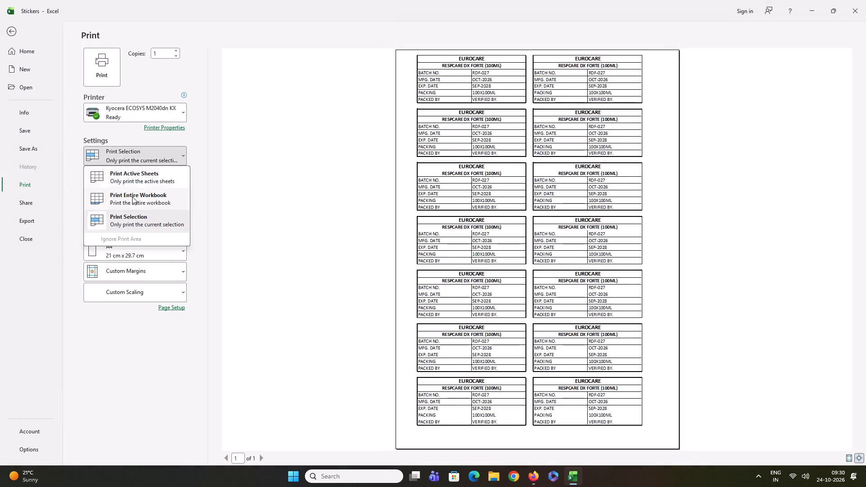
left_click(119, 226)
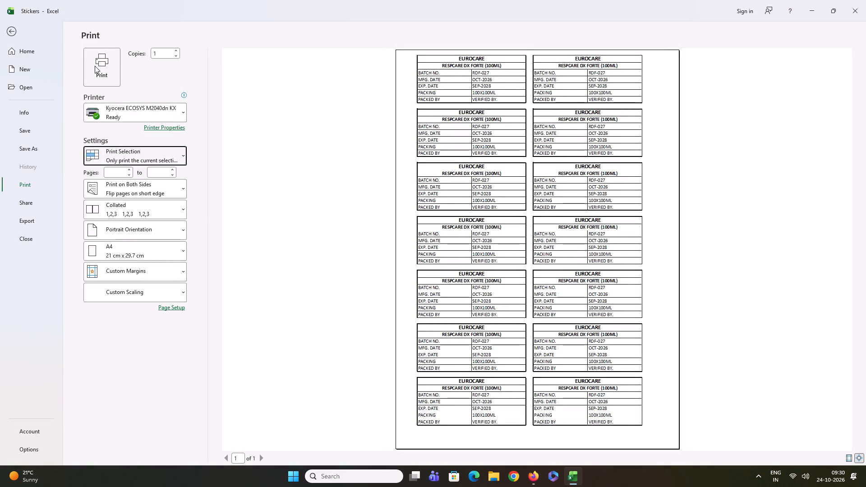
left_click(95, 66)
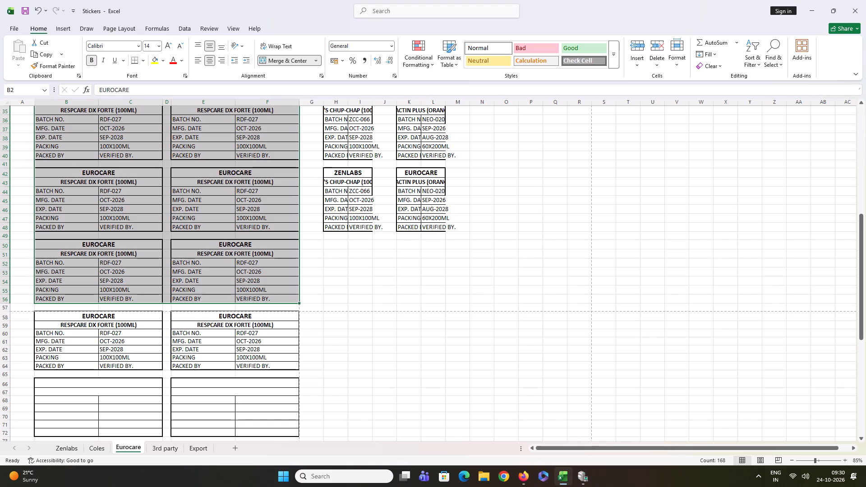
Replace the company name in the first sticker's heading, cell B2, with ZENLABS.
left_click(382, 312)
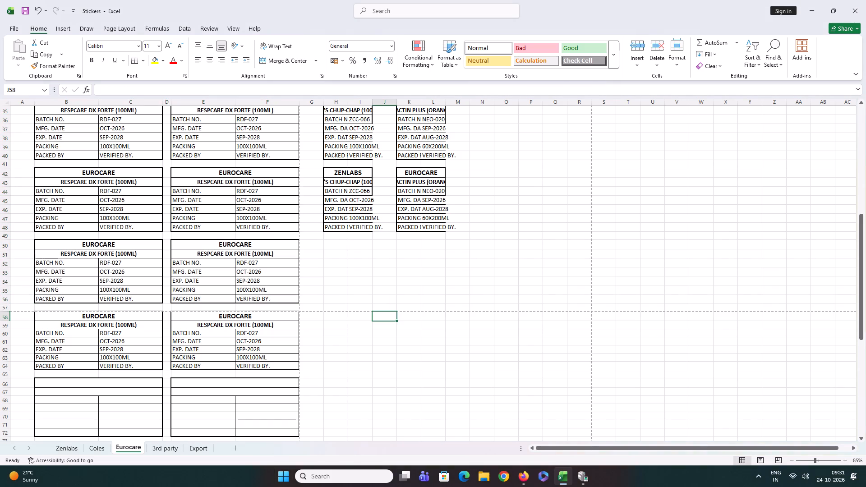
left_click_drag(273, 366, 138, 123)
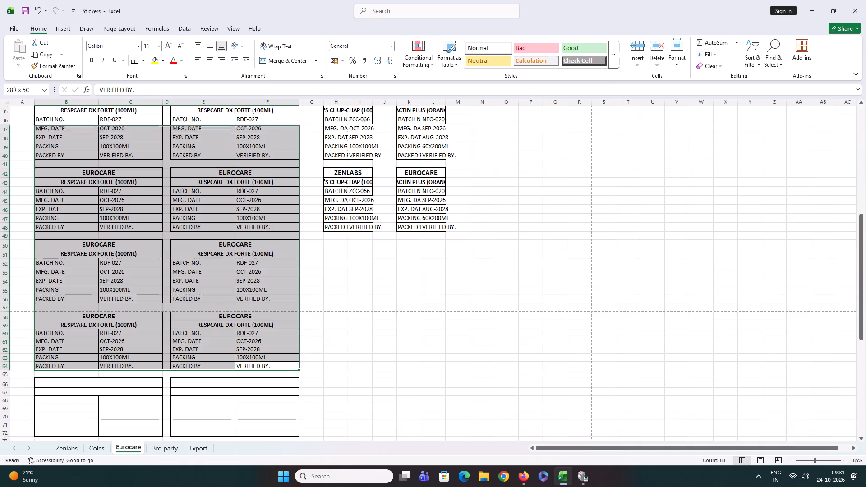
left_click_drag(138, 123, 140, 84)
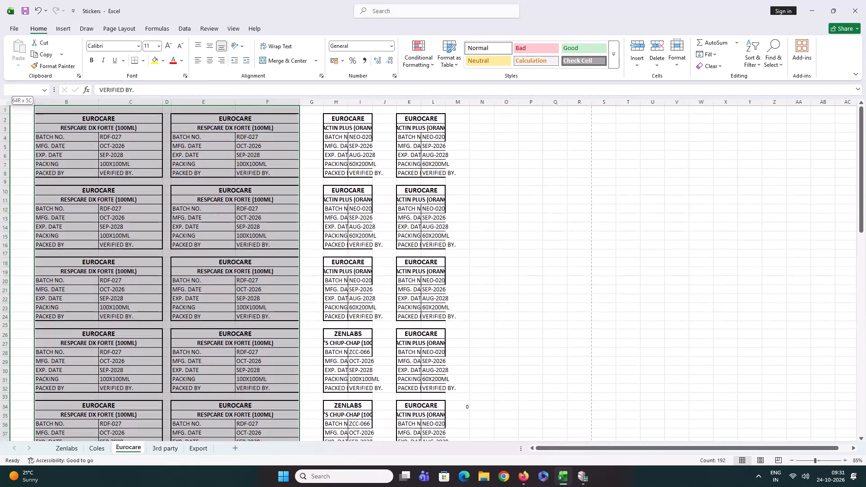
left_click_drag(140, 84, 128, 121)
left_click(128, 121)
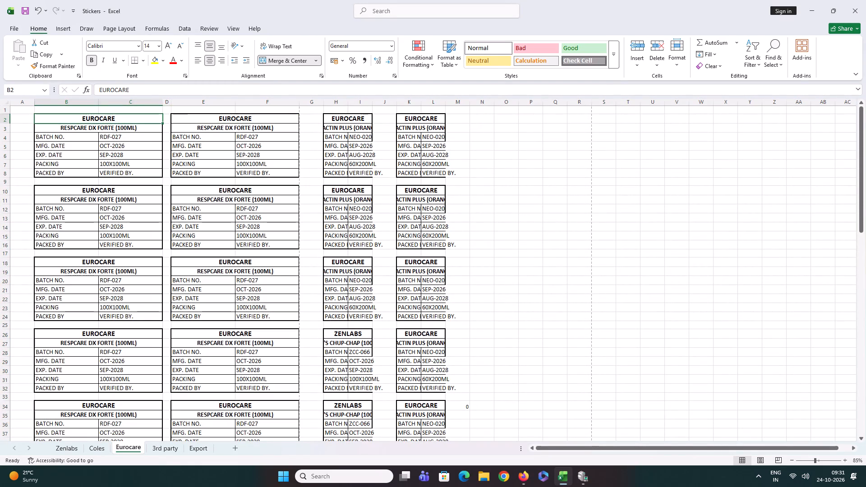
left_click(128, 121)
key("BackSpace")
type("ZE")
type("NLA")
type("BS")
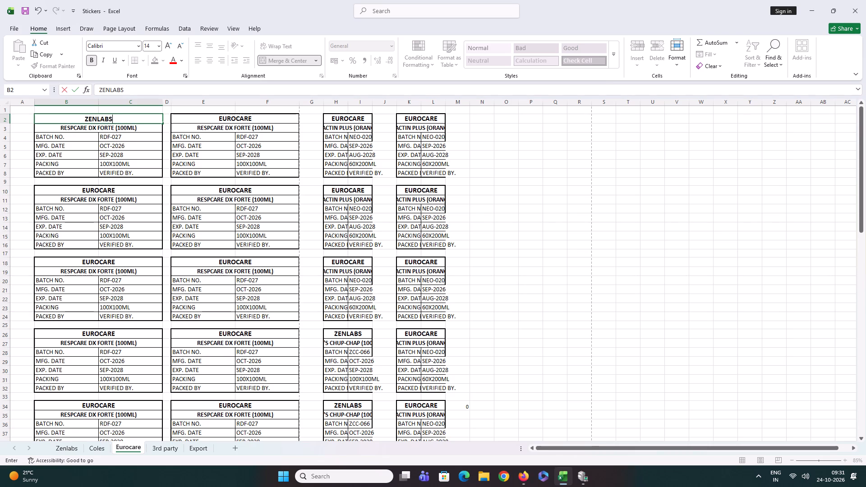
left_click(105, 126)
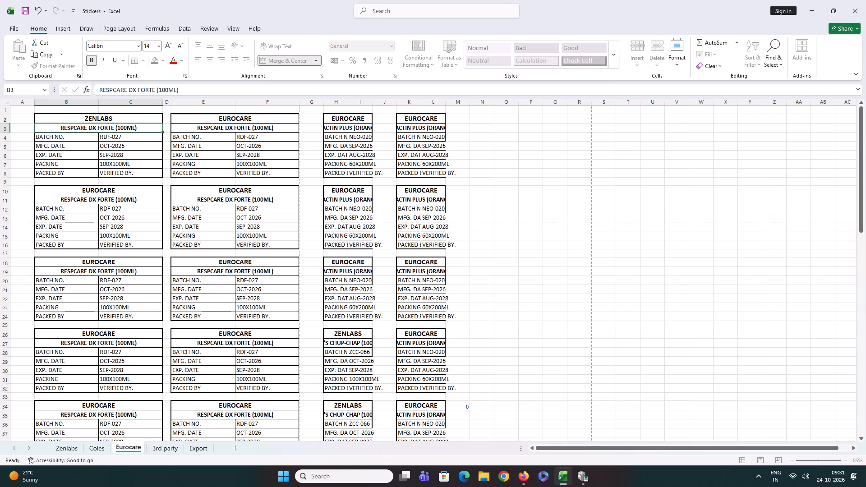
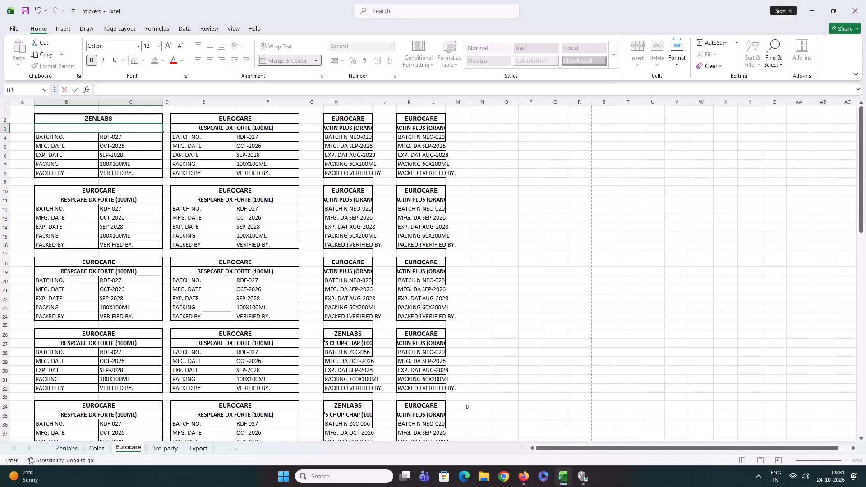
Enter ZENLACTIN (BLACK CURRENT) 200ML as the product name in the first sticker, cell B3.
type("ZE")
key("n")
type("LA")
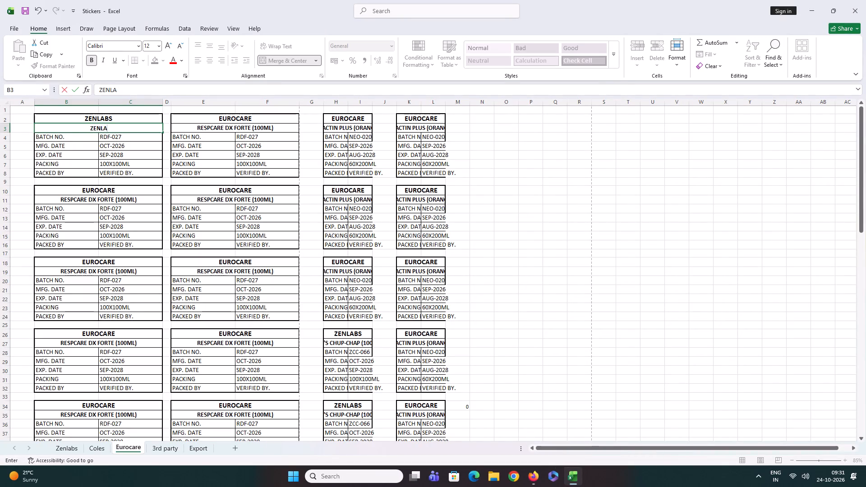
type("CT")
key("i")
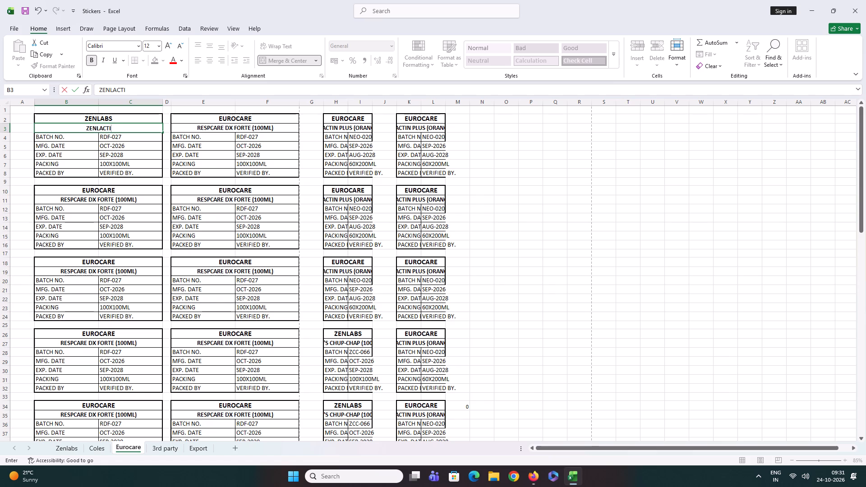
key("n")
key("space")
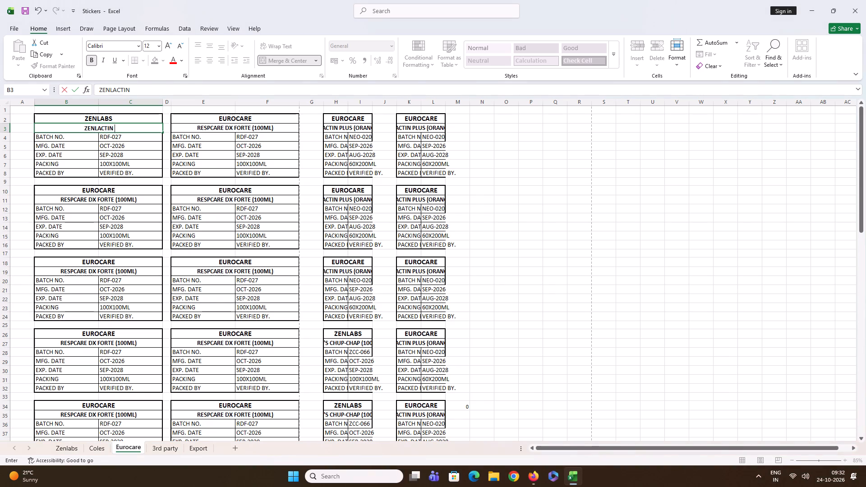
key("shift+parenleft")
key("b")
type("LA")
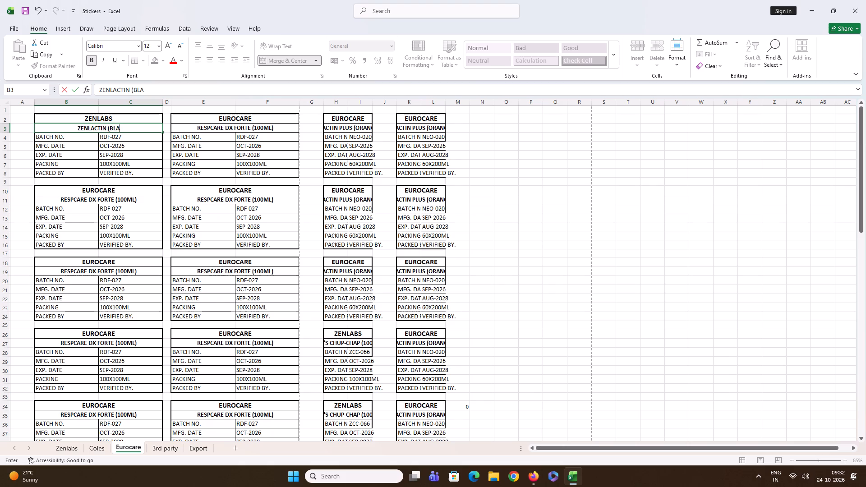
key("c")
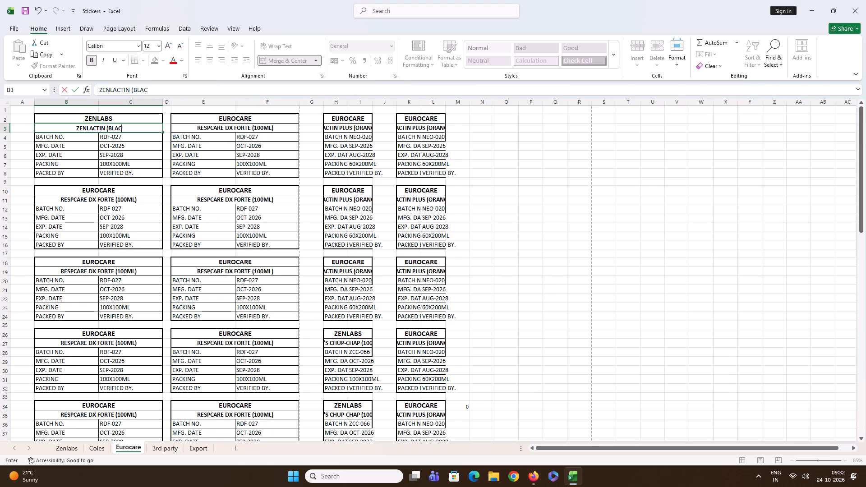
type("K")
key("space")
type("CU")
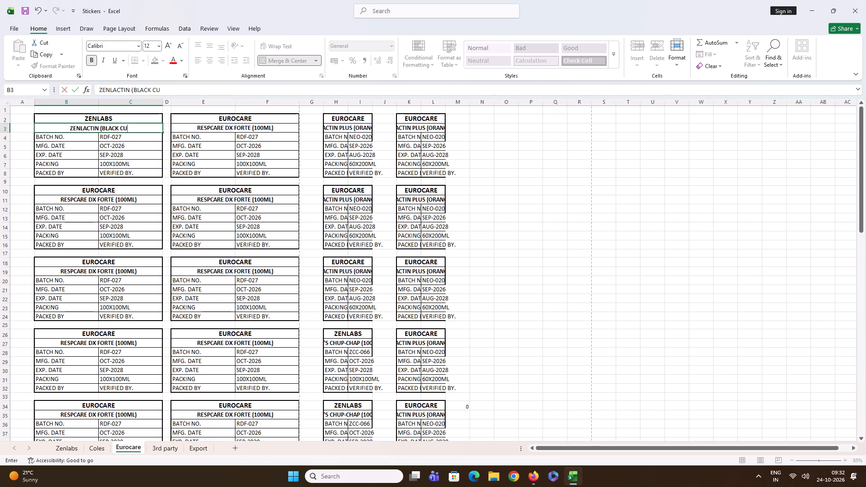
type("RR")
key("a")
key("n")
key("t")
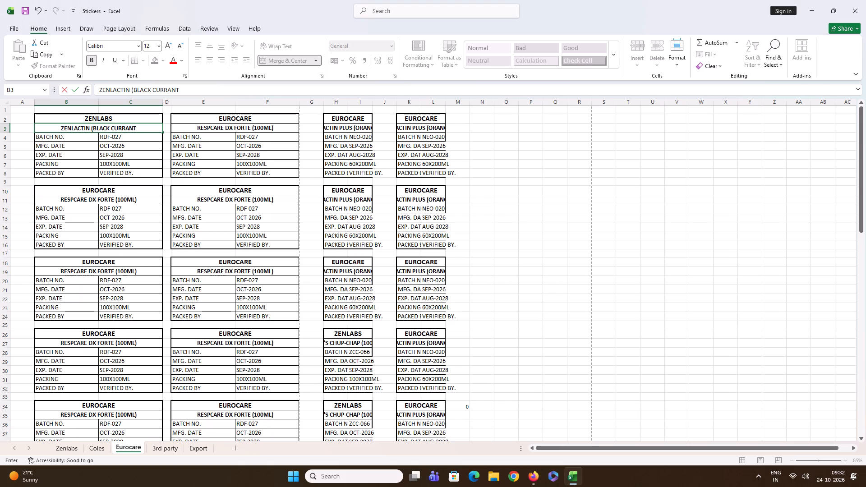
key("BackSpace")
key("BackSpace")
key("BackSpace")
key("e")
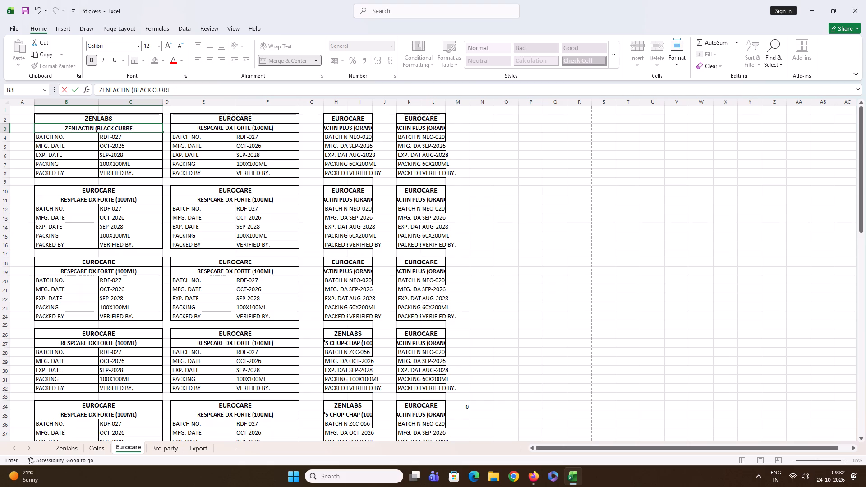
type("NT")
key("shift+parenright")
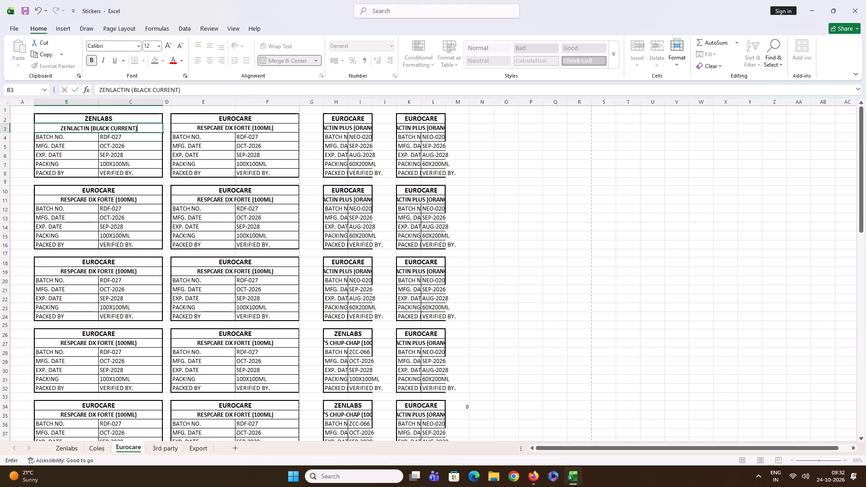
type("200")
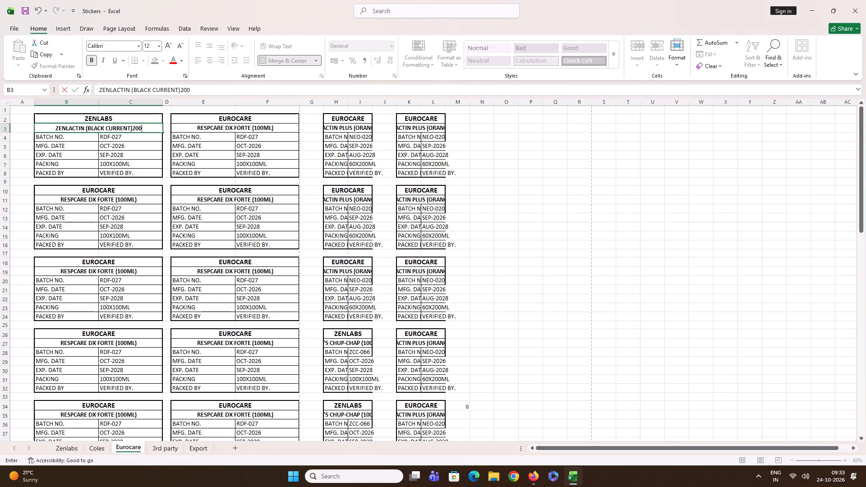
key("0")
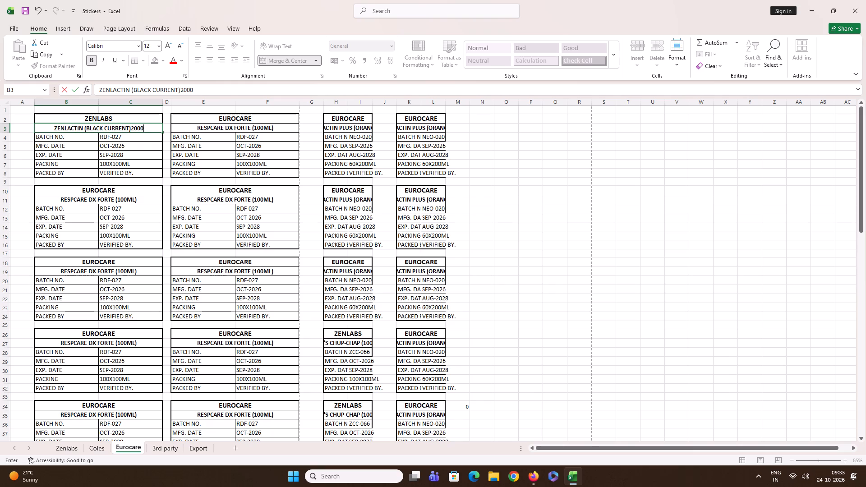
key("BackSpace")
key("BackSpace")
key("BackSpace")
key("BackSpace")
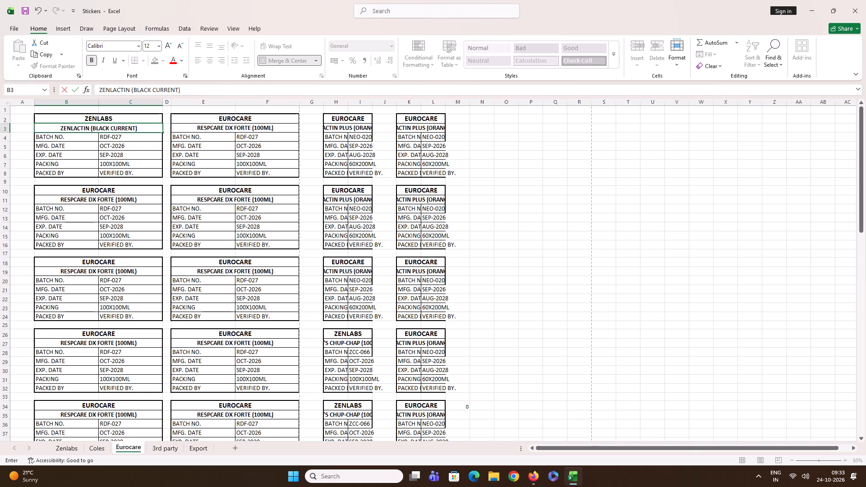
key("space")
type("200")
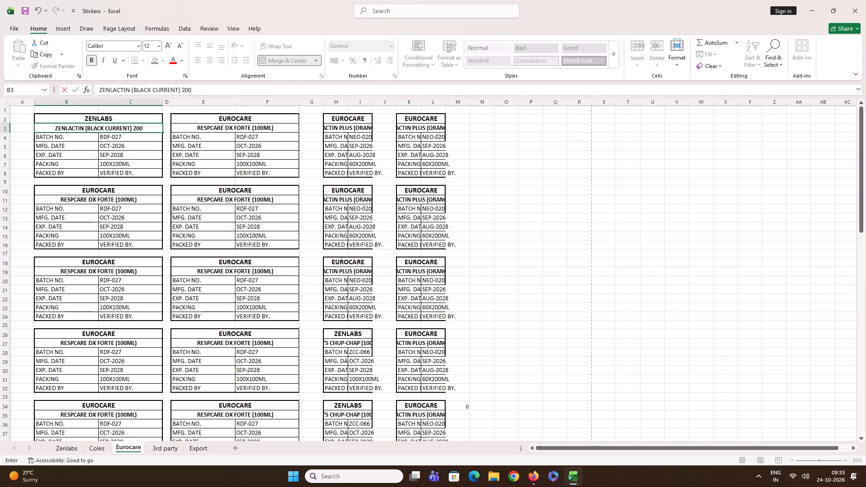
type("ML")
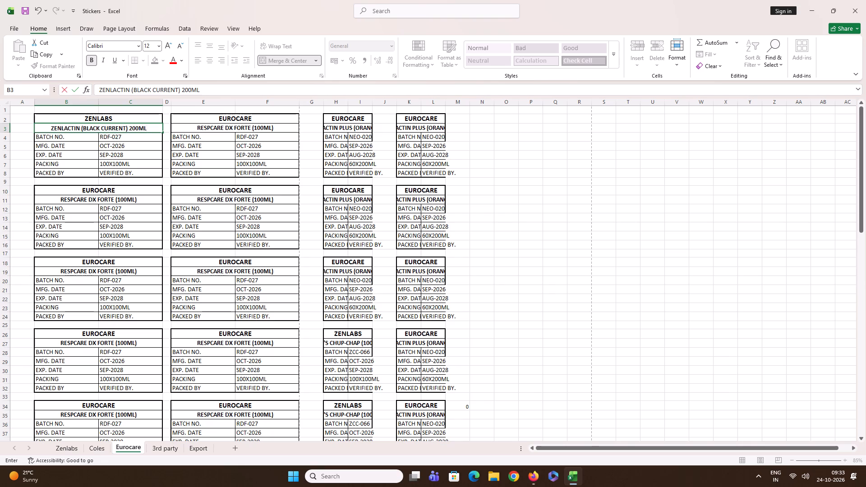
Replace the first sticker's batch number in cell C4 with ZBC-043.
left_click(106, 139)
key("BackSpace")
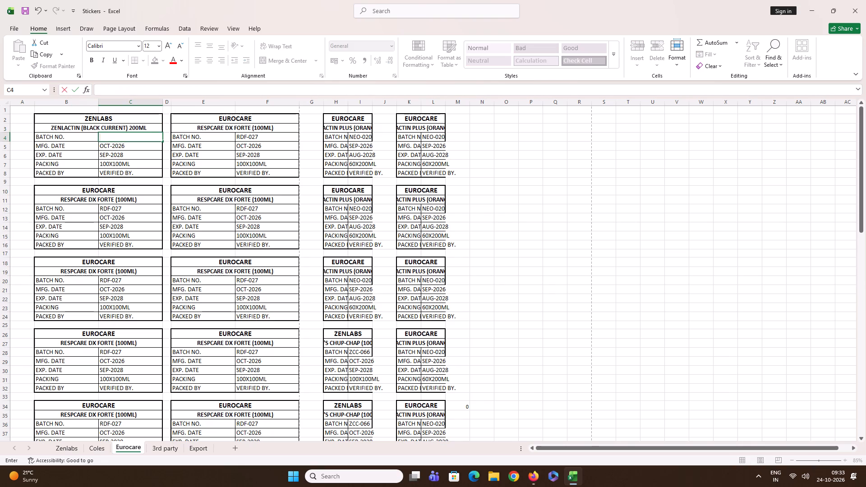
key("z")
key("b")
type("C-")
key("0")
type("42")
key("BackSpace")
key("3")
Change the first sticker's packing in cell C7 to 60X200ML.
left_click(112, 165)
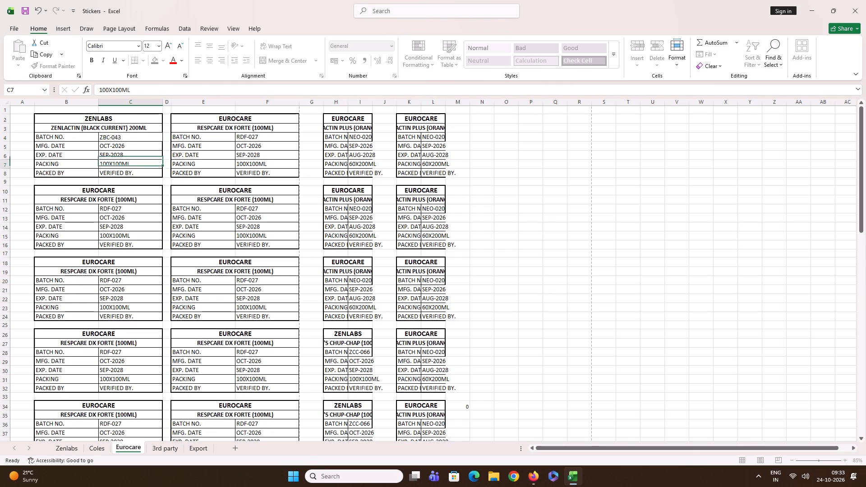
key("BackSpace")
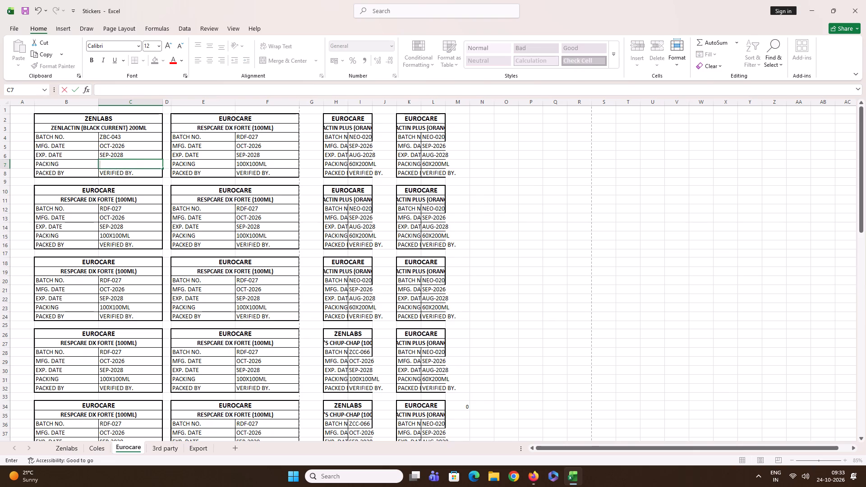
key("6")
type("0X200ML")
Copy the completed first sticker, B2:C8, over the stickers starting at E2, B10 and E10.
left_click_drag(56, 117, 62, 143)
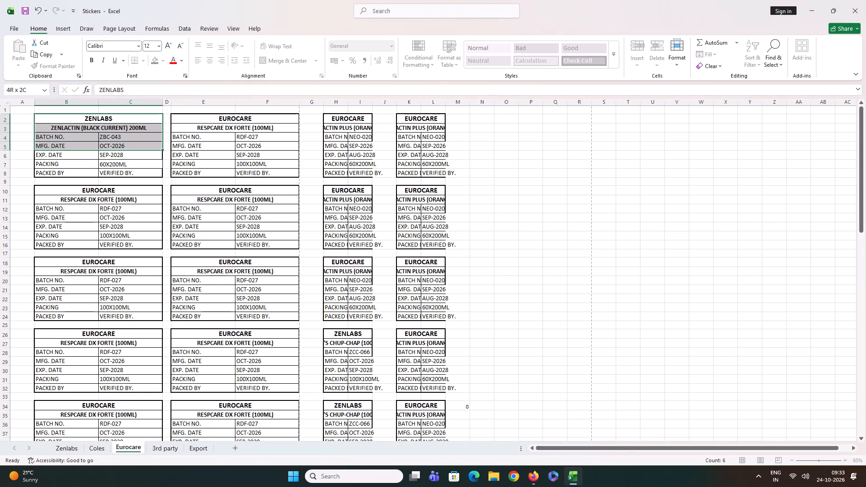
left_click_drag(62, 143, 84, 175)
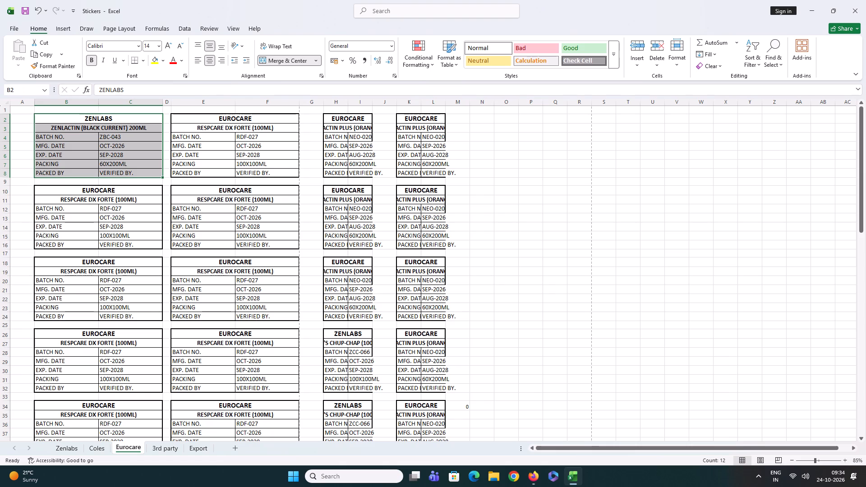
key("ctrl+c")
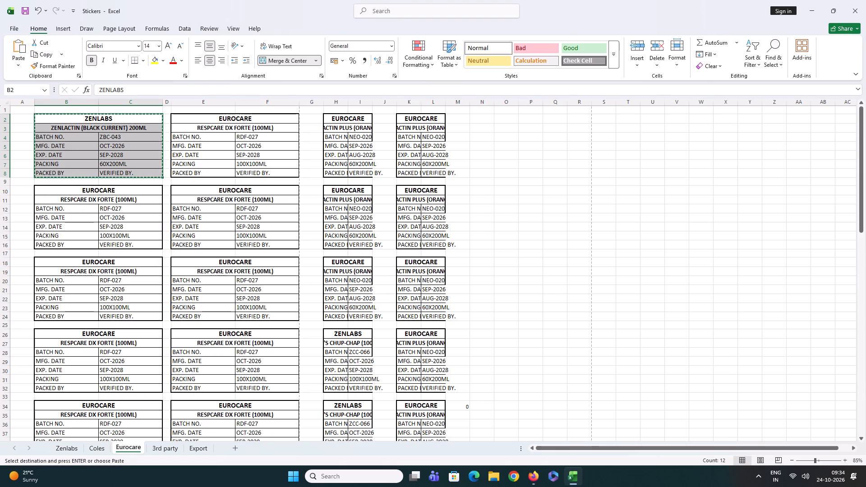
left_click(205, 117)
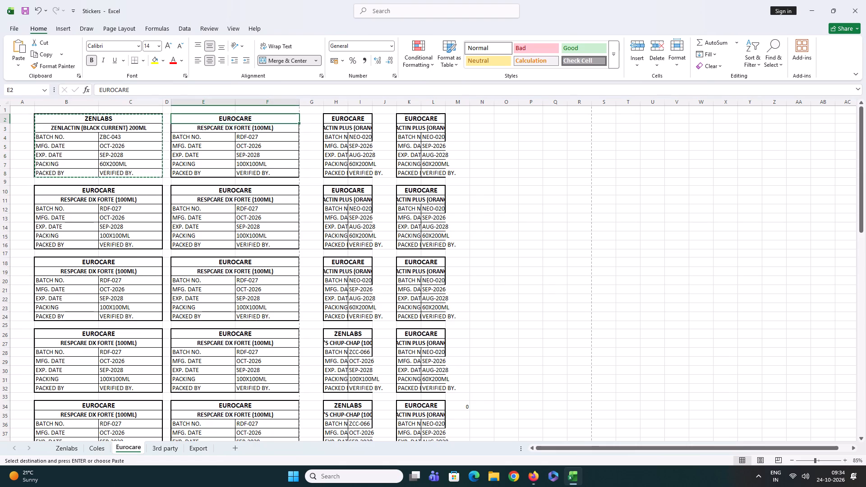
key("ctrl+v")
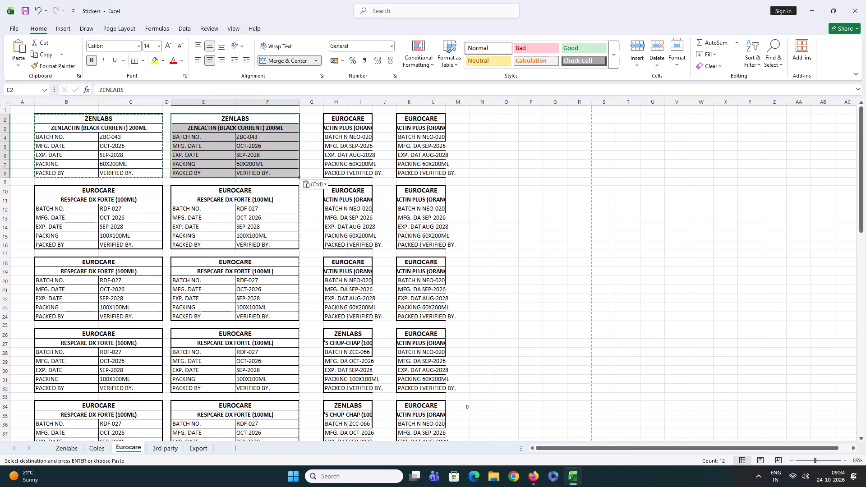
left_click(117, 192)
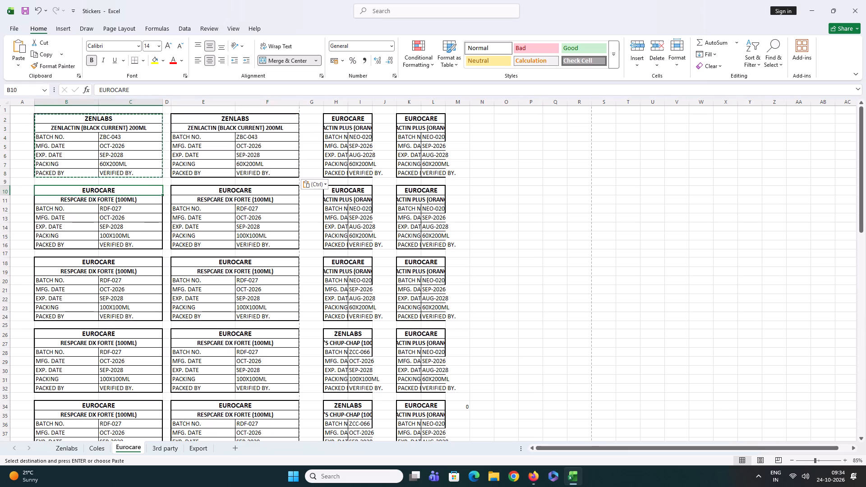
key("ctrl+v")
left_click(180, 188)
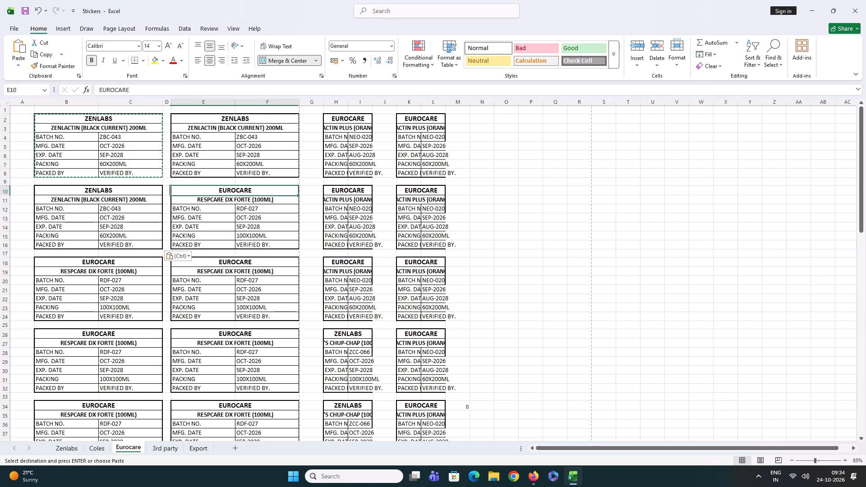
key("ctrl+v")
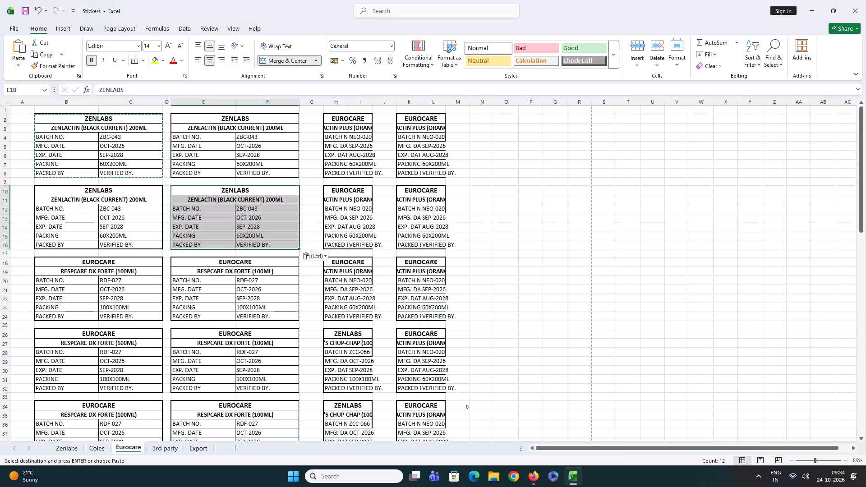
Paste the copied ZENLACTIN sticker over the stickers starting at B18, E18, B26 and E26.
left_click(111, 261)
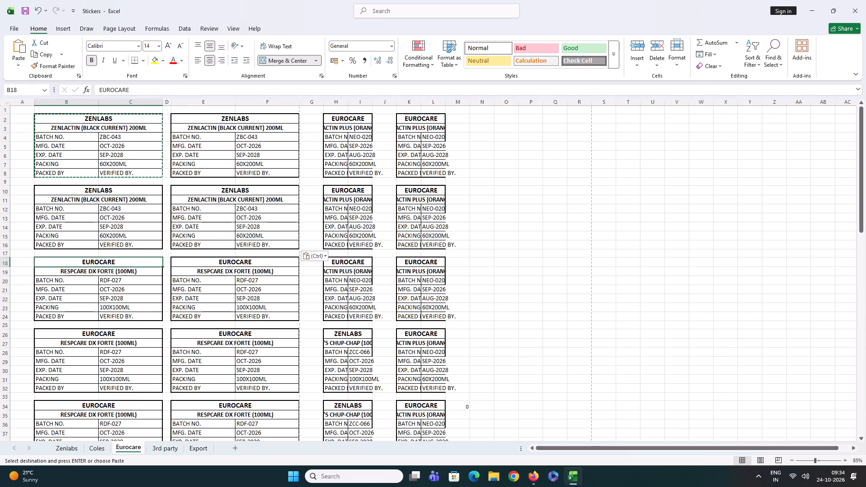
key("ctrl+v")
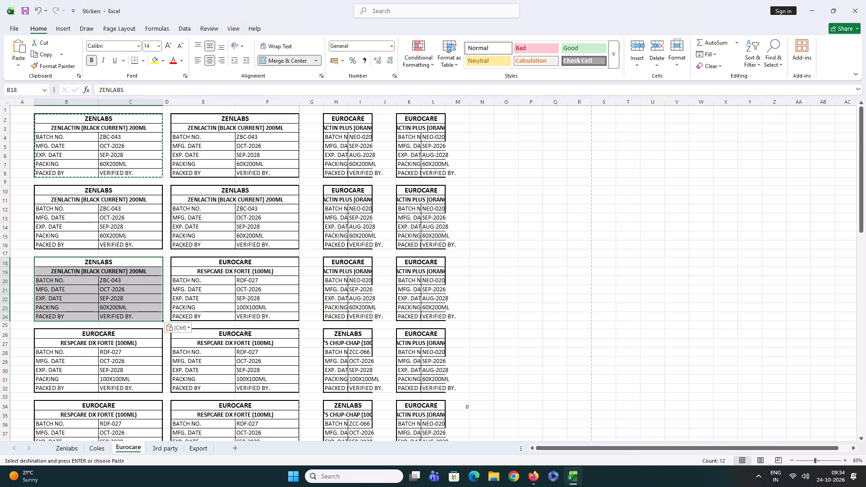
left_click(177, 260)
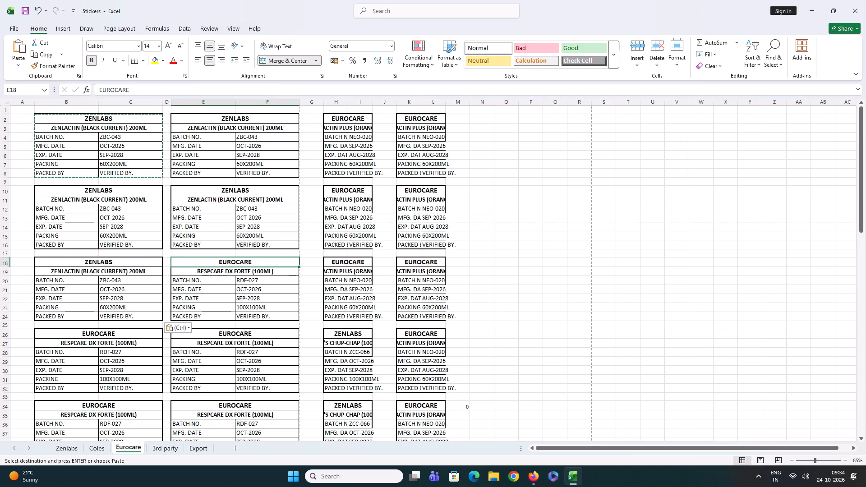
key("ctrl+v")
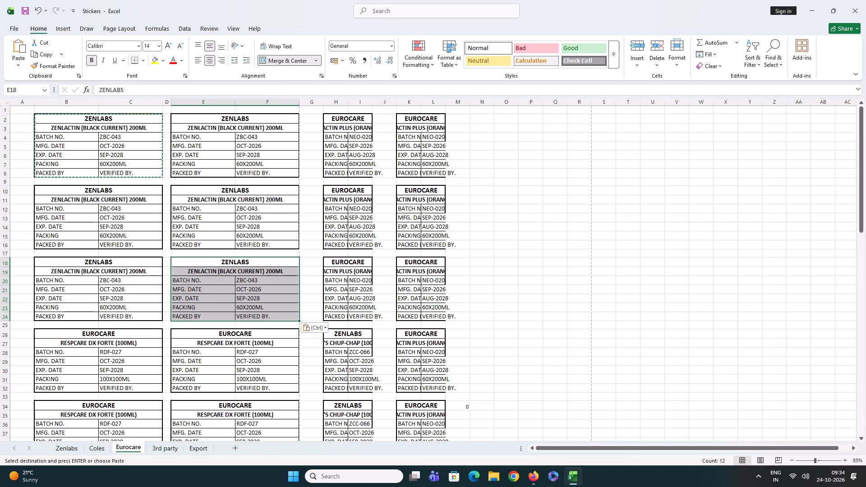
left_click(137, 333)
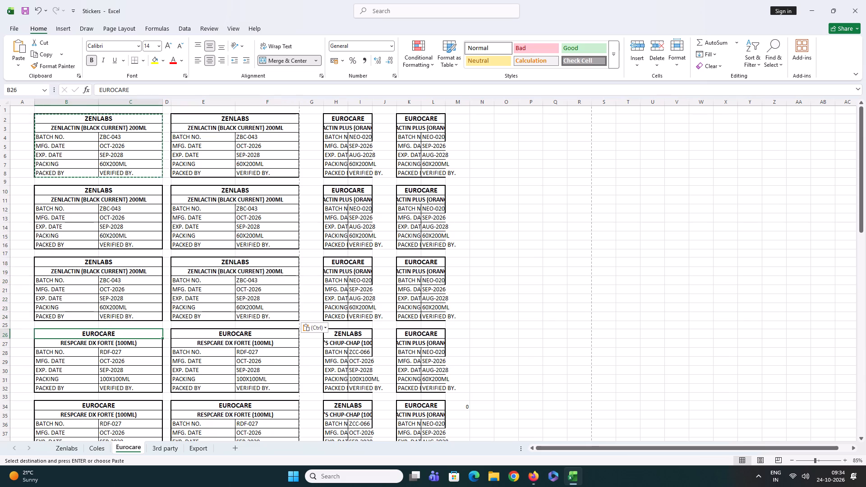
key("ctrl+v")
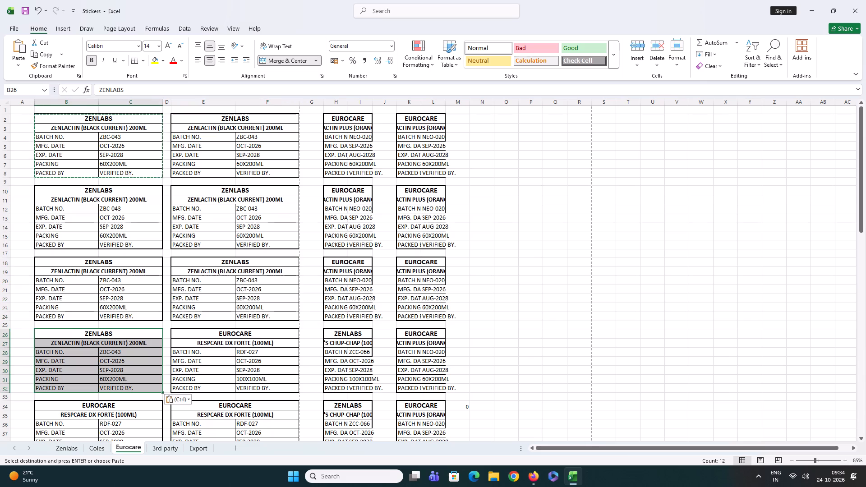
left_click(182, 333)
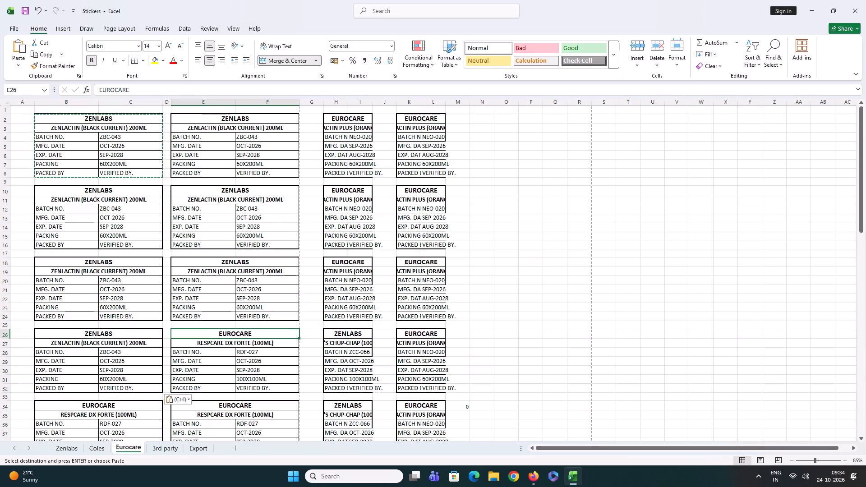
key("ctrl+v")
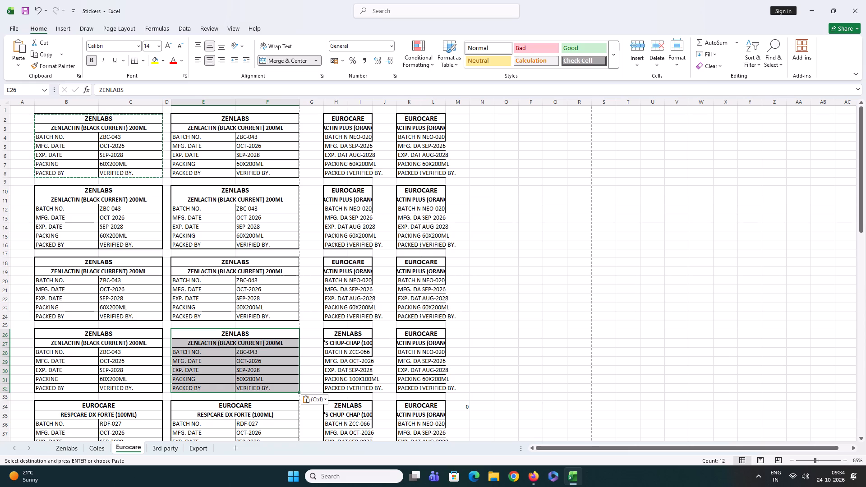
Copy the eight-sticker block B2:F32 to B34, replacing the existing RESPCARE stickers there.
left_click_drag(50, 117, 221, 334)
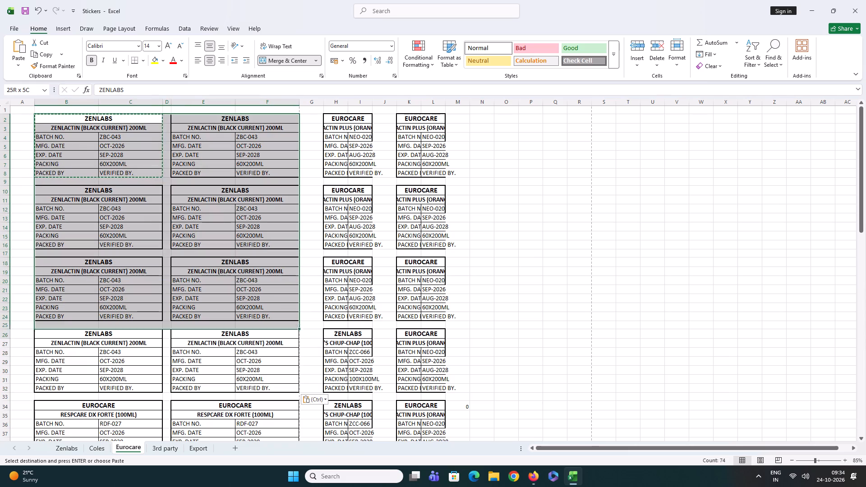
left_click_drag(221, 334, 230, 390)
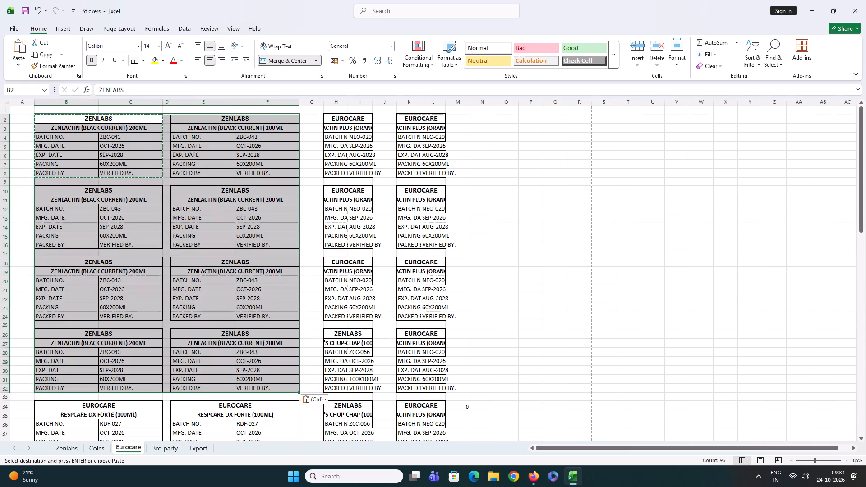
key("ctrl+c")
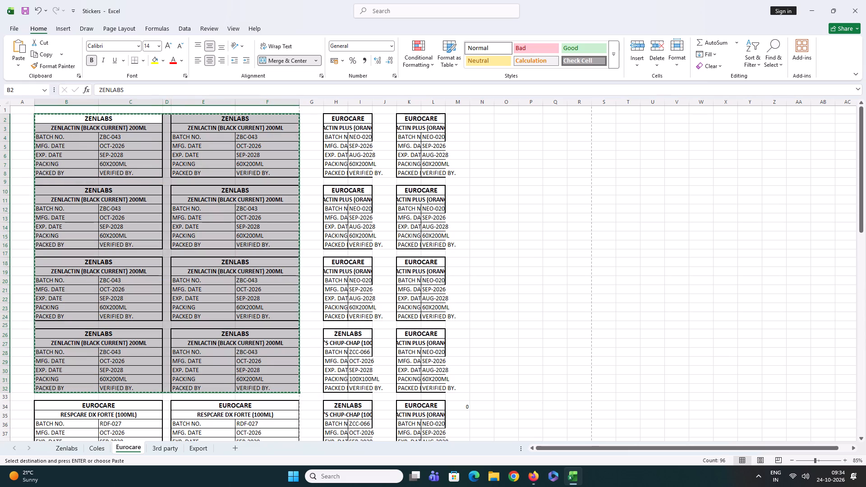
left_click(140, 404)
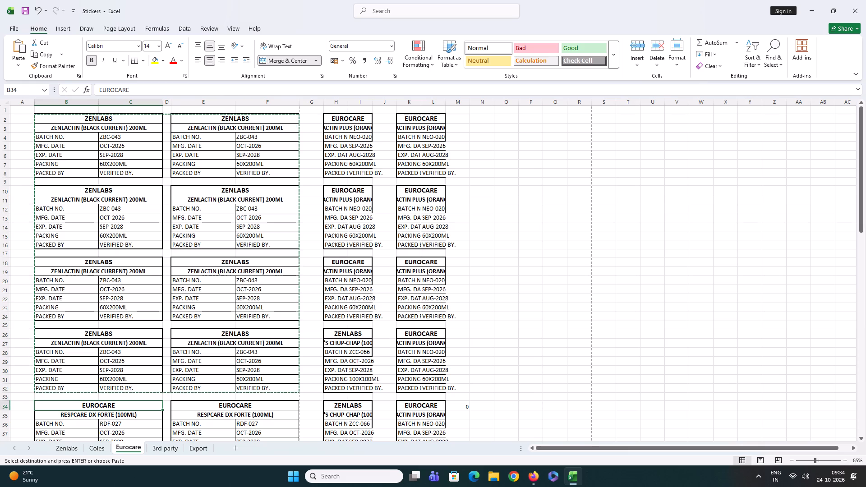
key("ctrl+v")
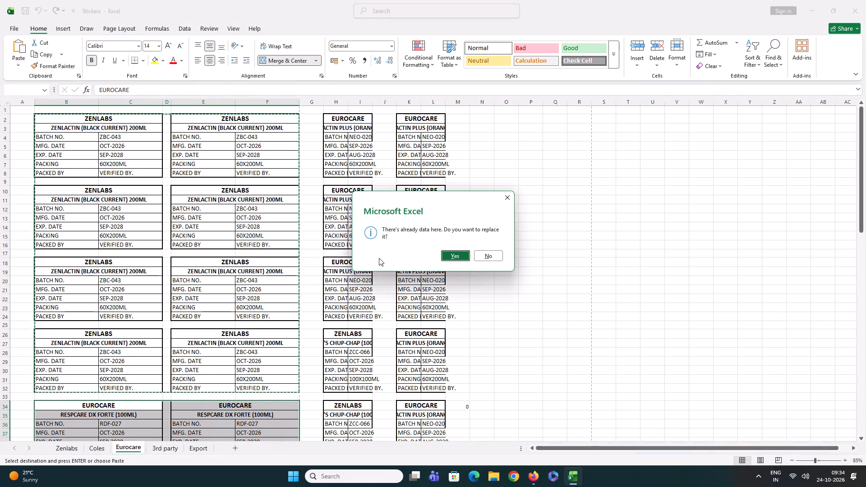
left_click(446, 257)
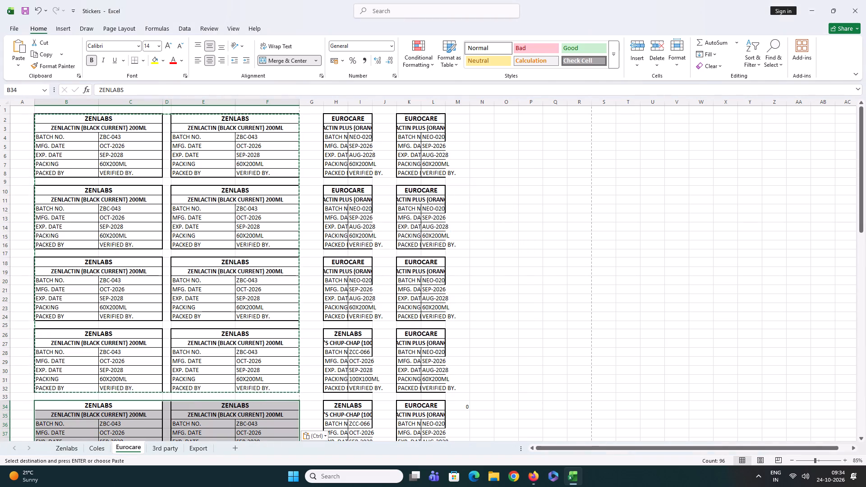
Print only the selected sticker range B2:F56, one copy, on the Kyocera ECOSYS M2040dn KX.
left_click_drag(56, 120, 64, 121)
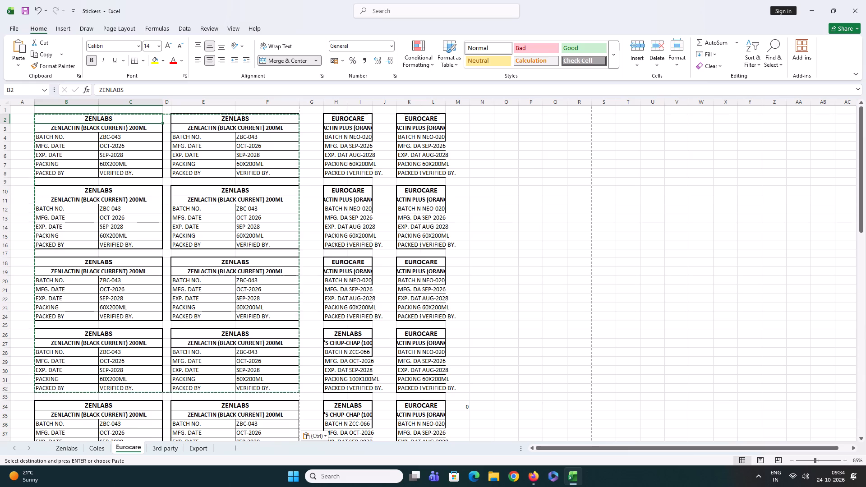
left_click_drag(64, 121, 243, 420)
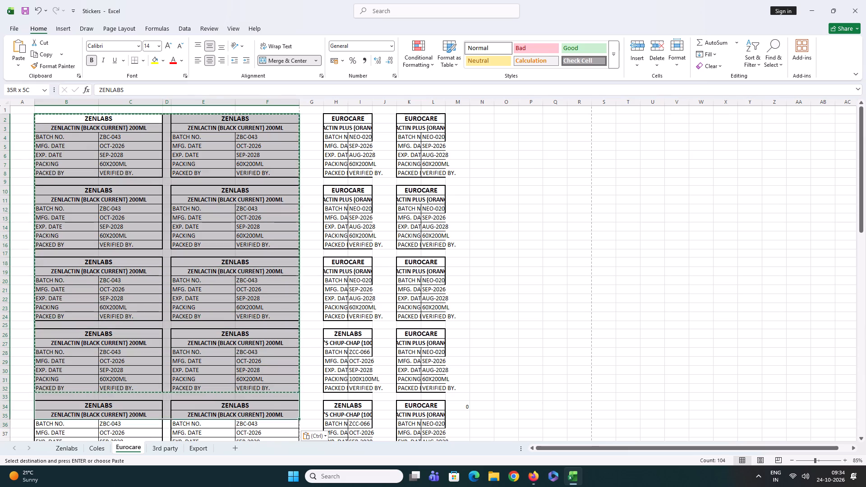
left_click_drag(243, 420, 239, 448)
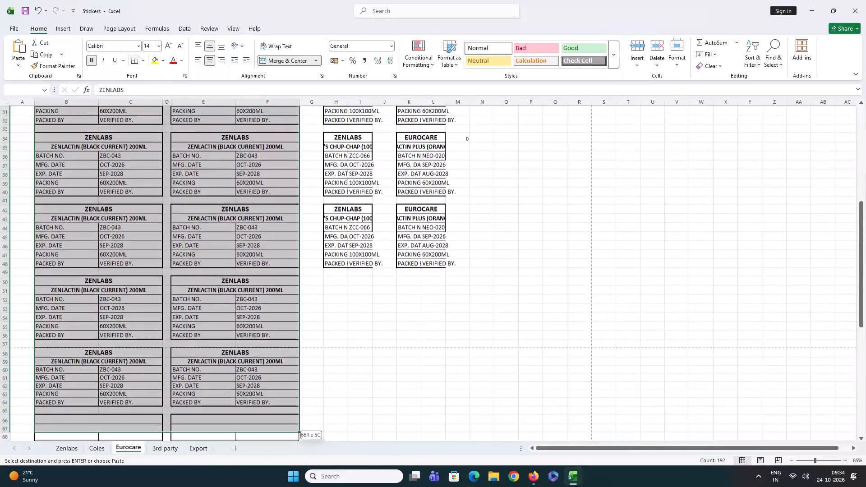
left_click_drag(239, 448, 256, 292)
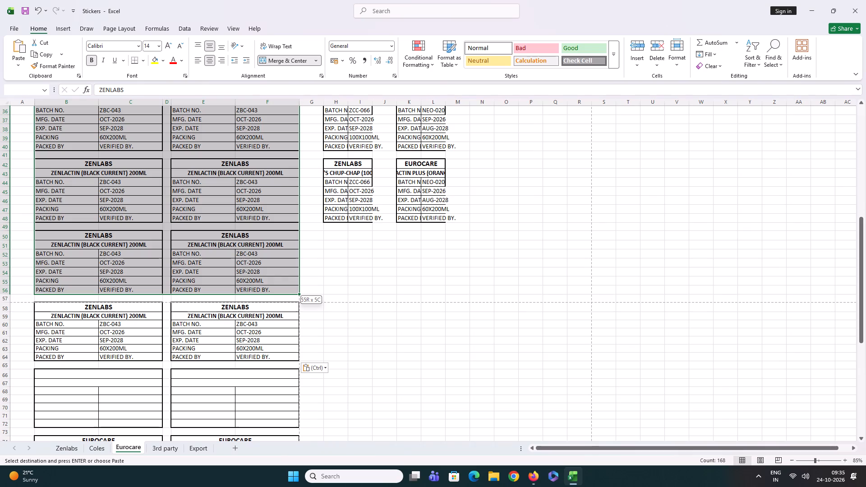
left_click_drag(256, 292, 256, 292)
key("ctrl+p")
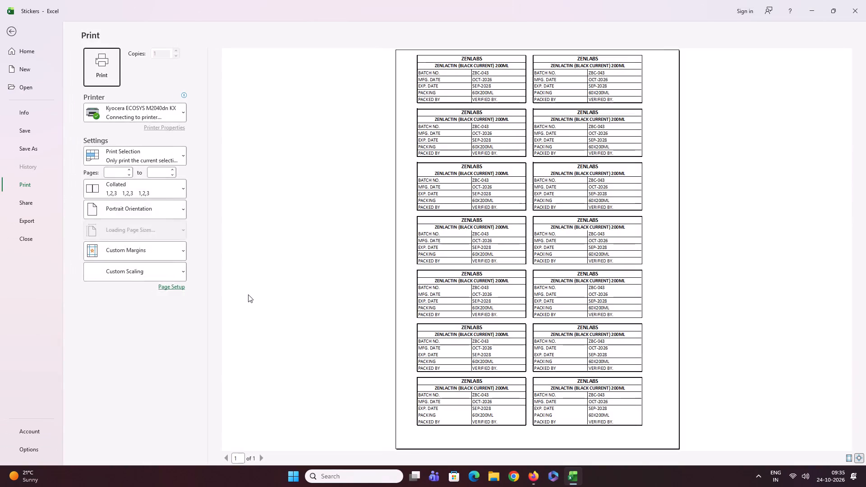
left_click(138, 157)
left_click(130, 219)
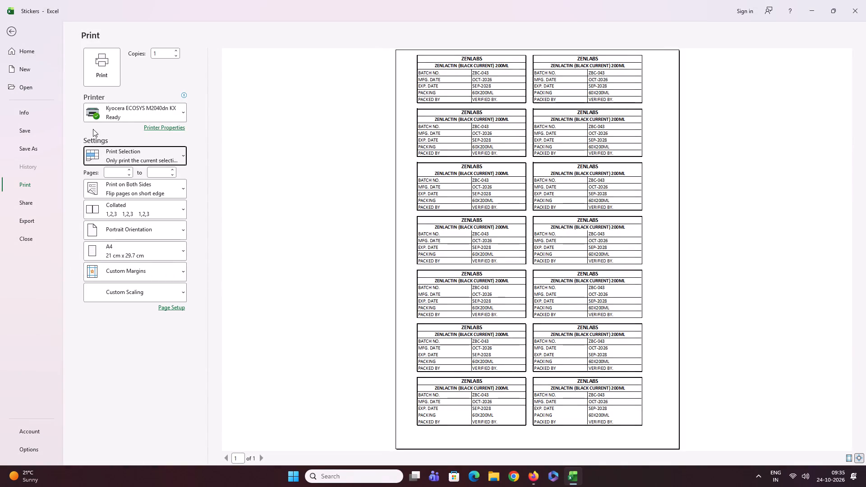
left_click(96, 64)
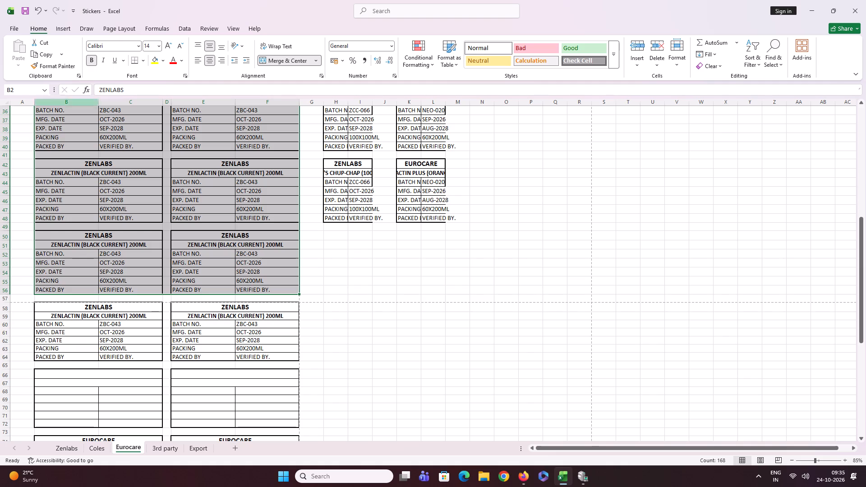
Close the Stickers workbook, saving its changes.
left_click(317, 263)
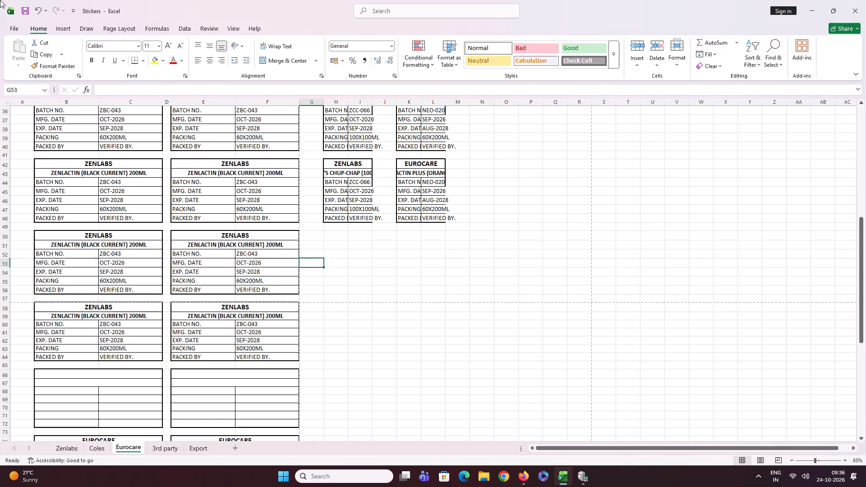
left_click(860, 11)
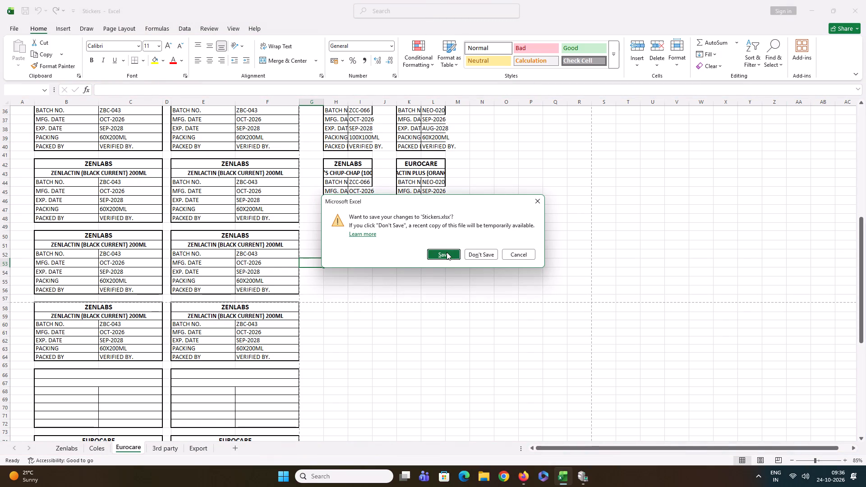
left_click(447, 252)
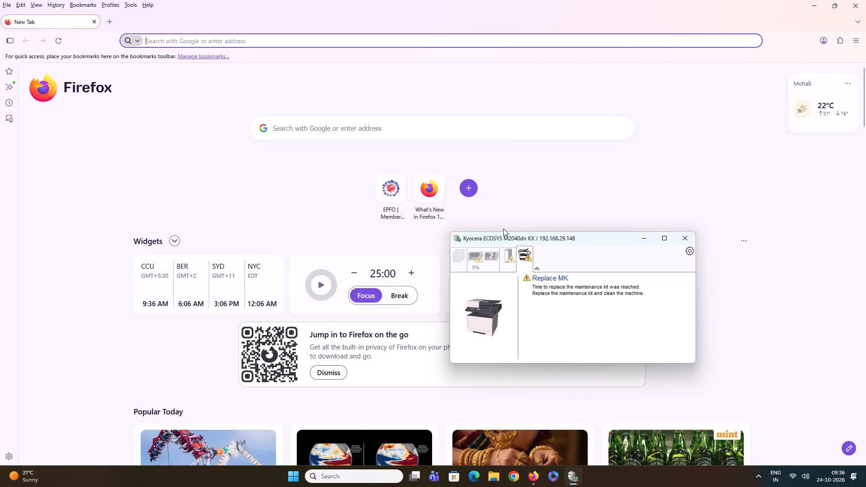
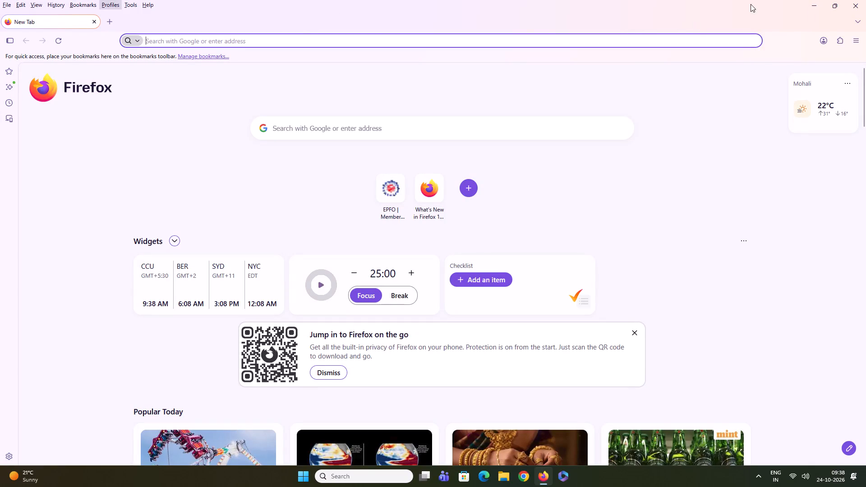
Close the Firefox window and open the Stickers workbook from the desktop.
left_click(857, 1)
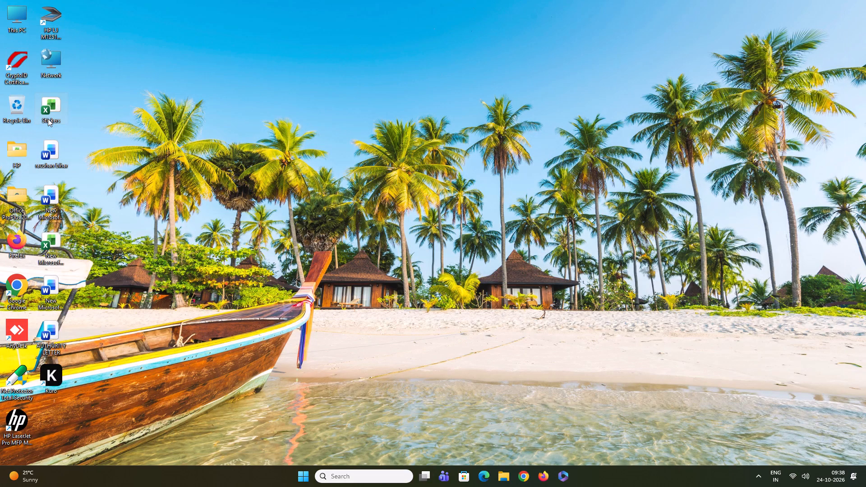
left_click_drag(48, 115, 56, 101)
double_click(55, 110)
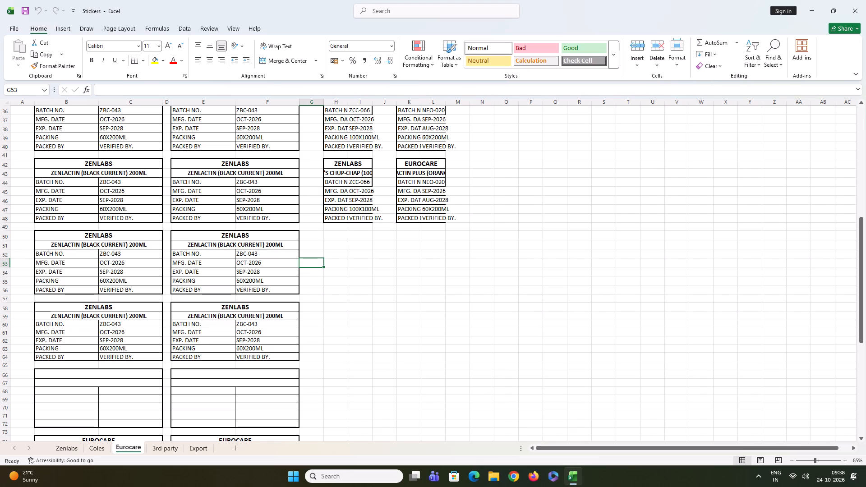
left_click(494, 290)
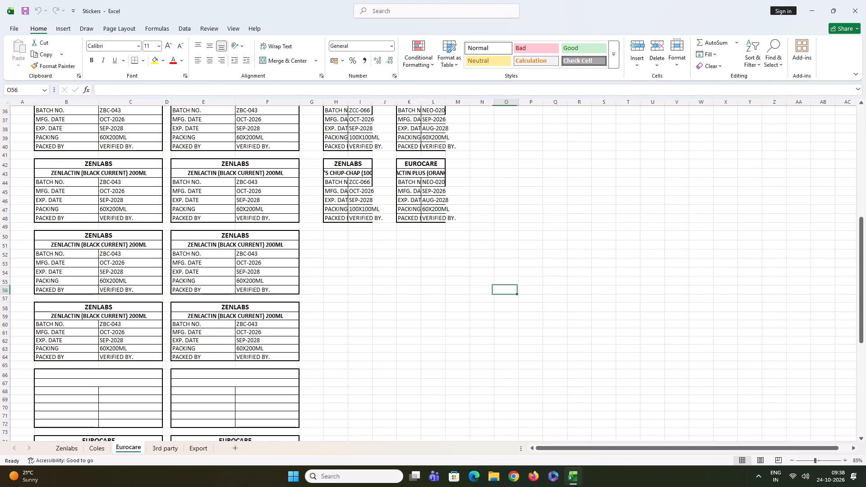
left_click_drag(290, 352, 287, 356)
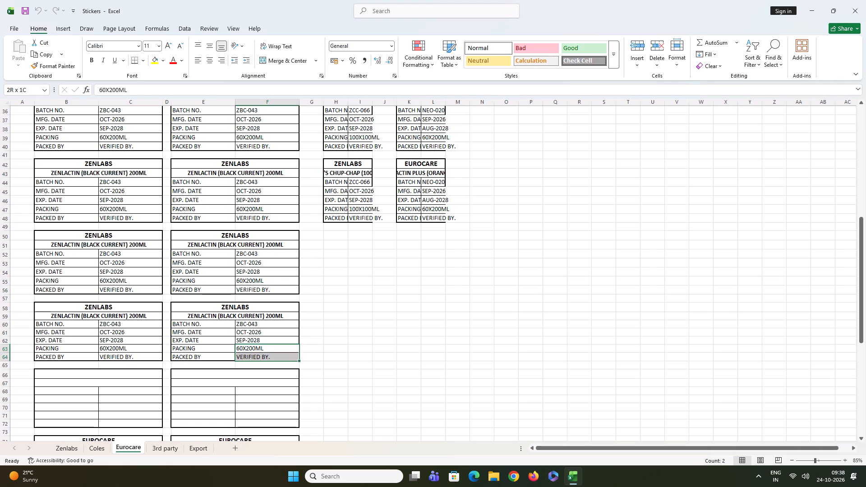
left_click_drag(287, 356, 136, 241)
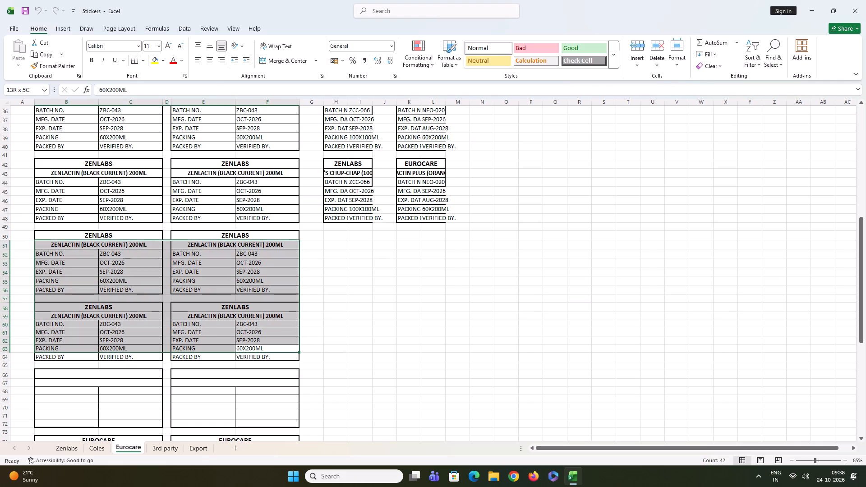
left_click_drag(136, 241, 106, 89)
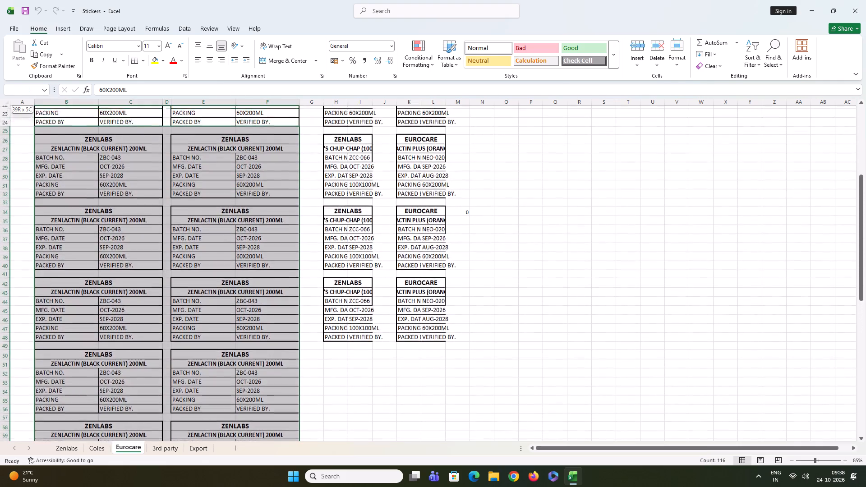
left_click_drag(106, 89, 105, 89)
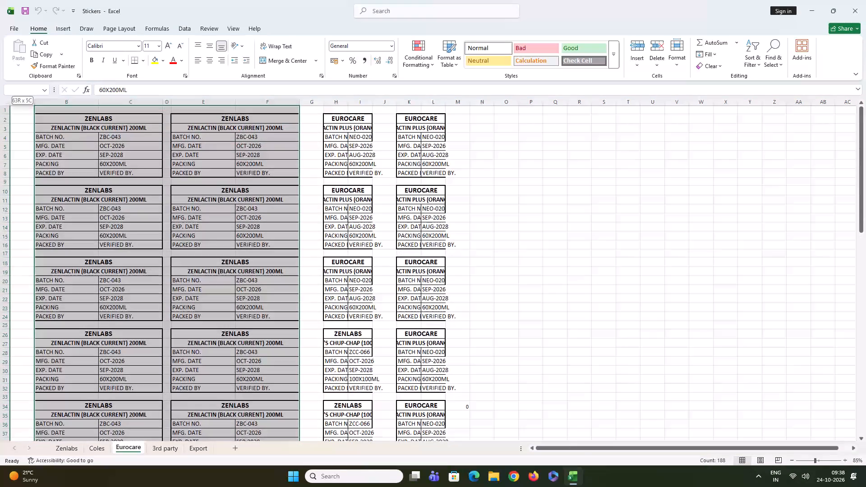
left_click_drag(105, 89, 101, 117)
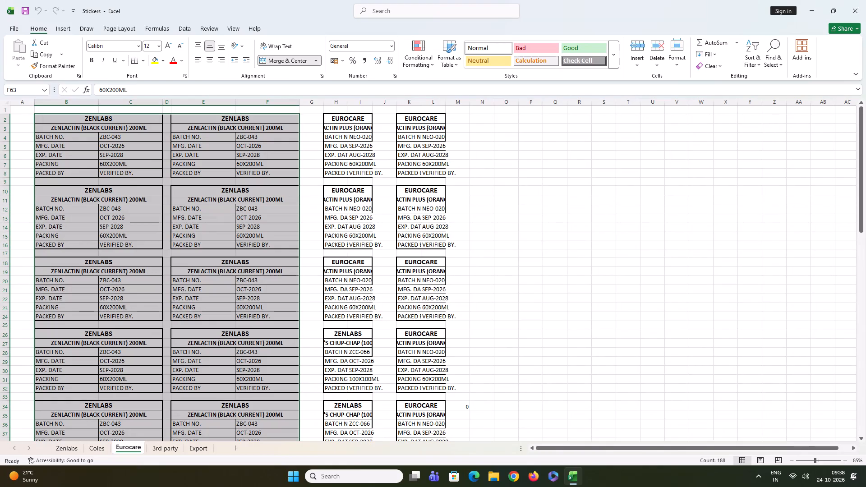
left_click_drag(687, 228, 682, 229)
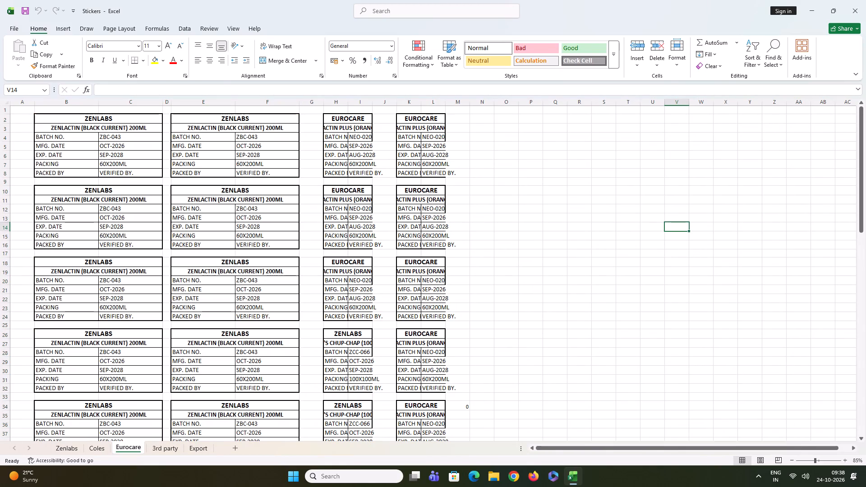
Replace the company heading of the first Eurocare sticker, in B2, with COLES.
left_click(133, 120)
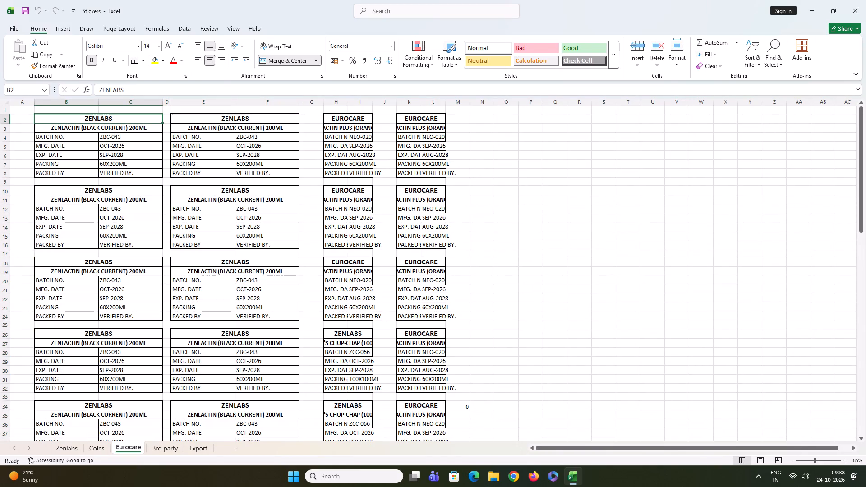
key("BackSpace")
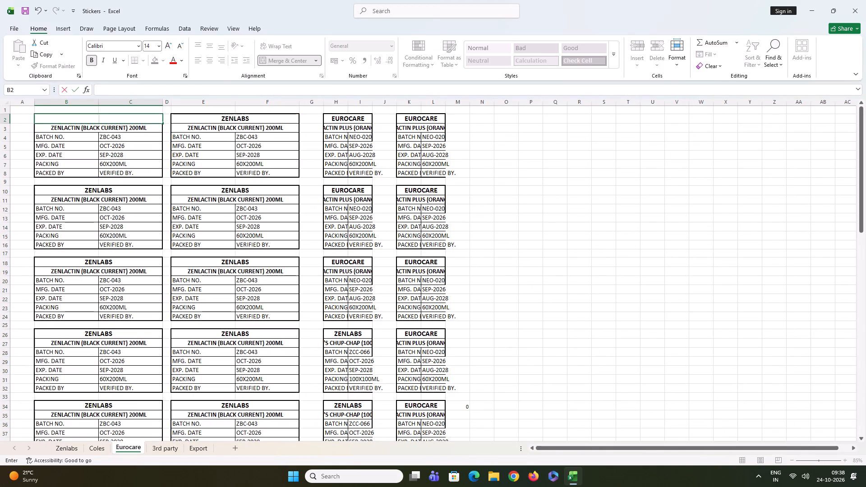
key("c")
type("OL")
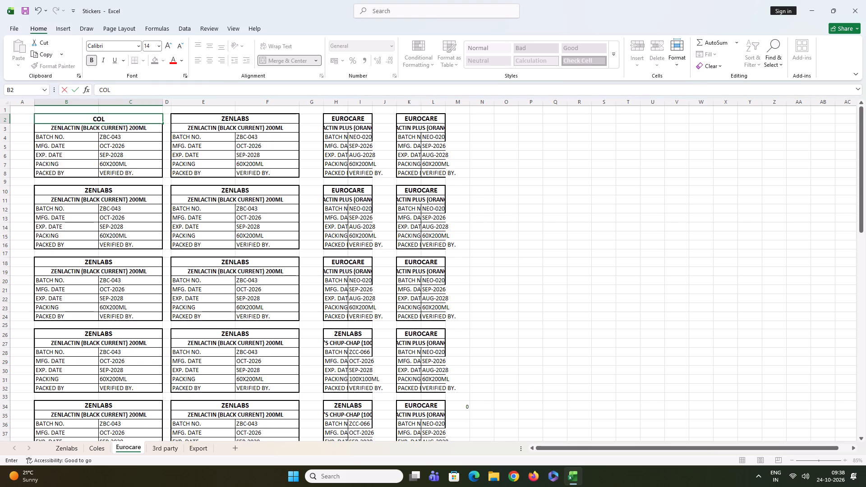
type("ES")
Change the product name in B3 of the first sticker to COLACTIN PLUS (STRAW.) 200ML.
left_click(147, 128)
key("BackSpace")
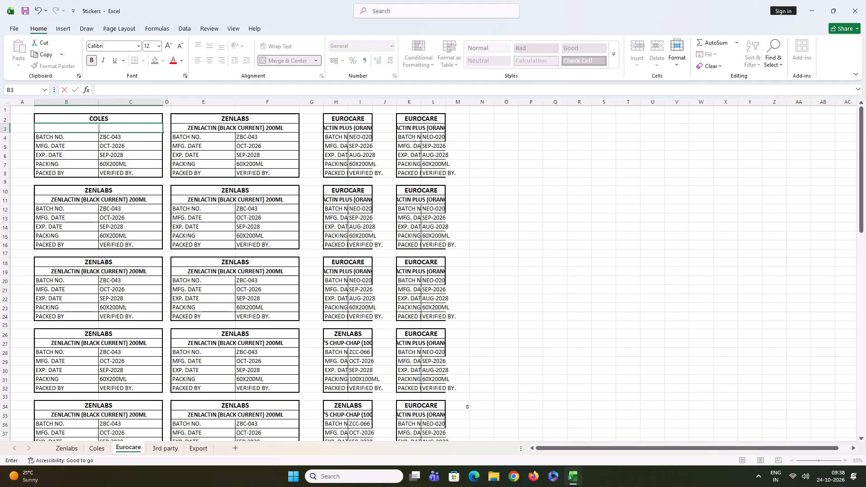
type("COL")
type("ACT")
type("IN")
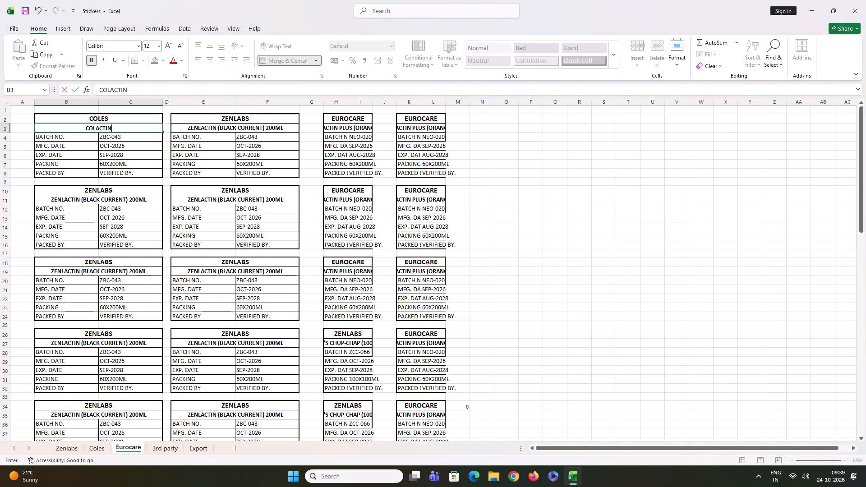
key("space")
type("PLUS")
key("space")
key("shift+parenleft")
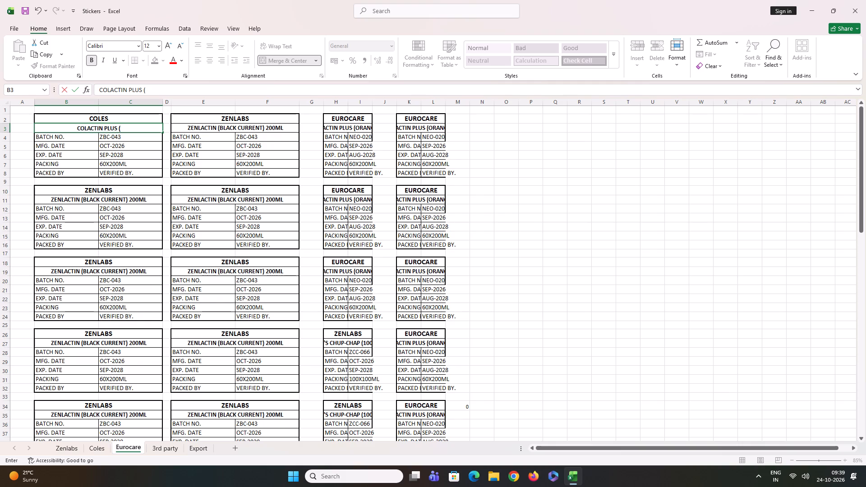
type("STR")
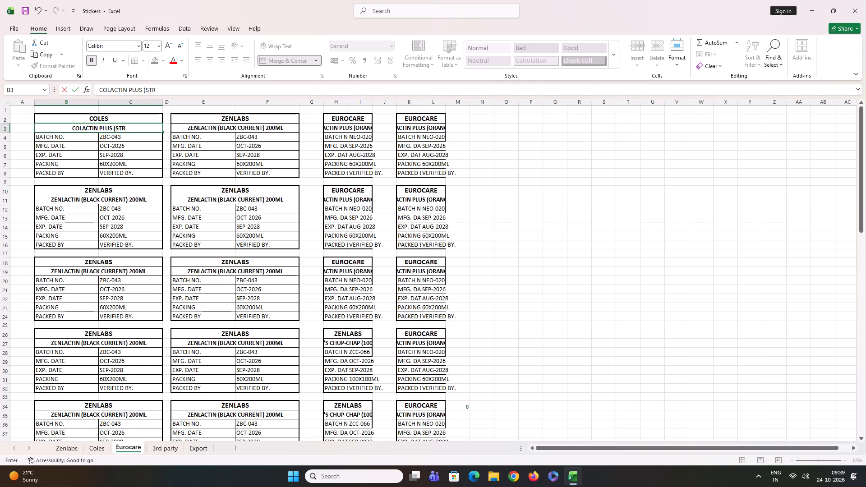
key("a")
key("w")
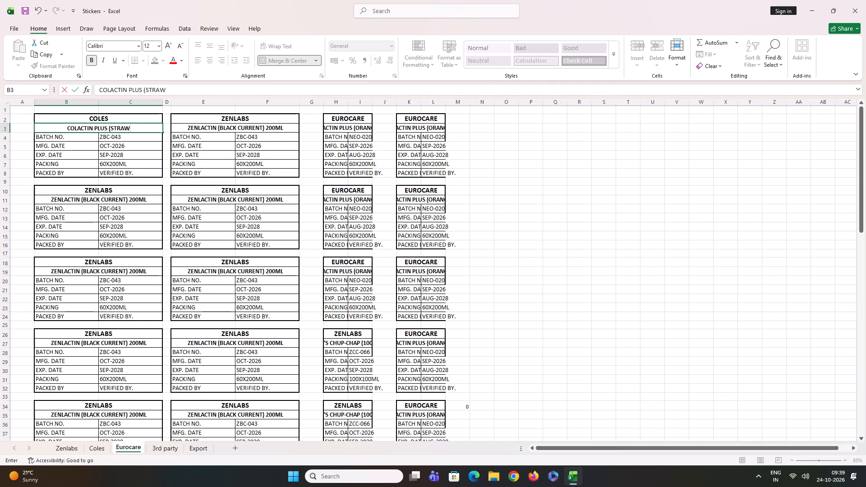
key("period")
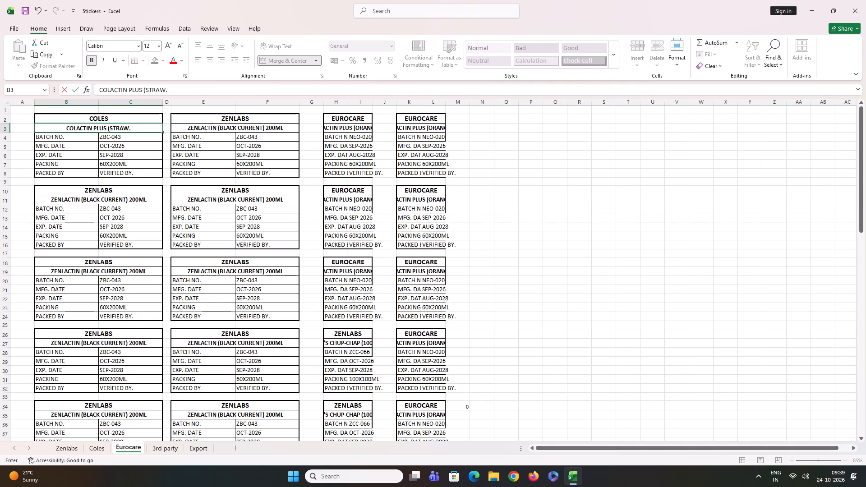
key("shift+parenright")
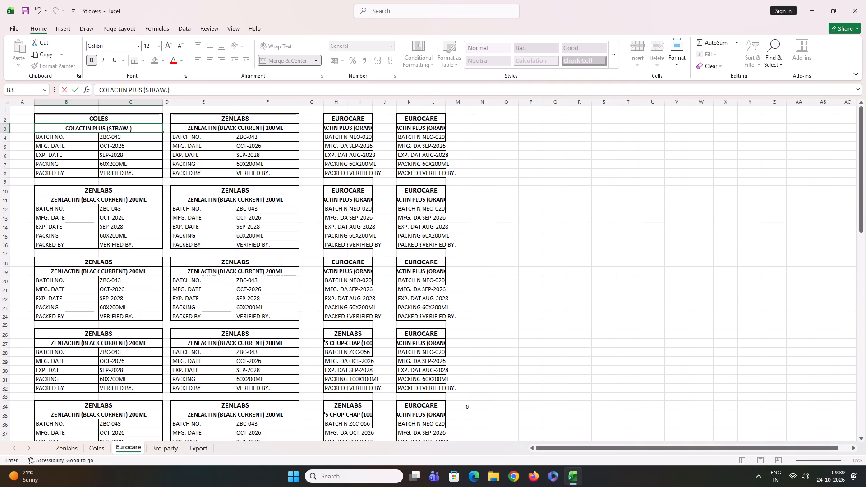
key("space")
type("200")
type("ML")
Set the first sticker's batch number in C4 to CPS-069.
left_click(126, 137)
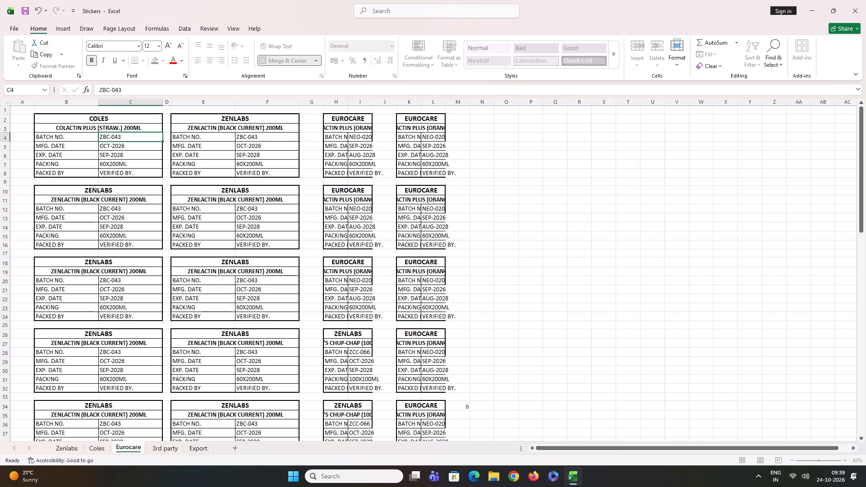
key("c")
key("p")
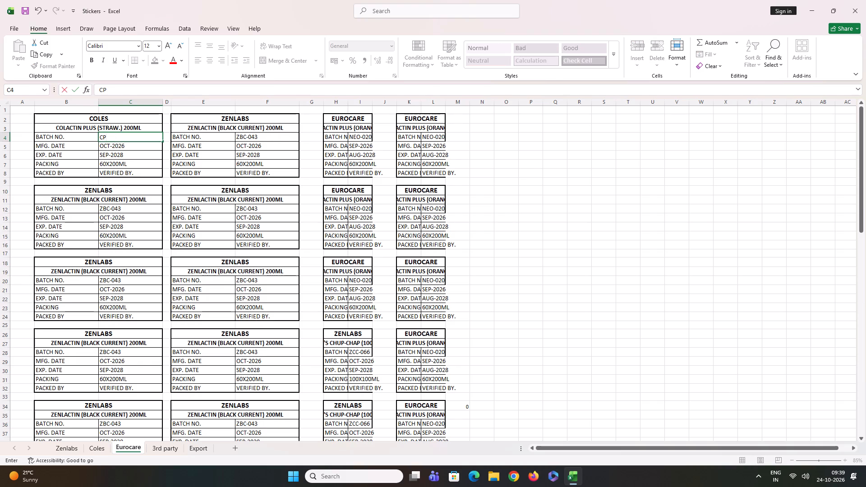
key("s")
type("-0")
key("6")
key("9")
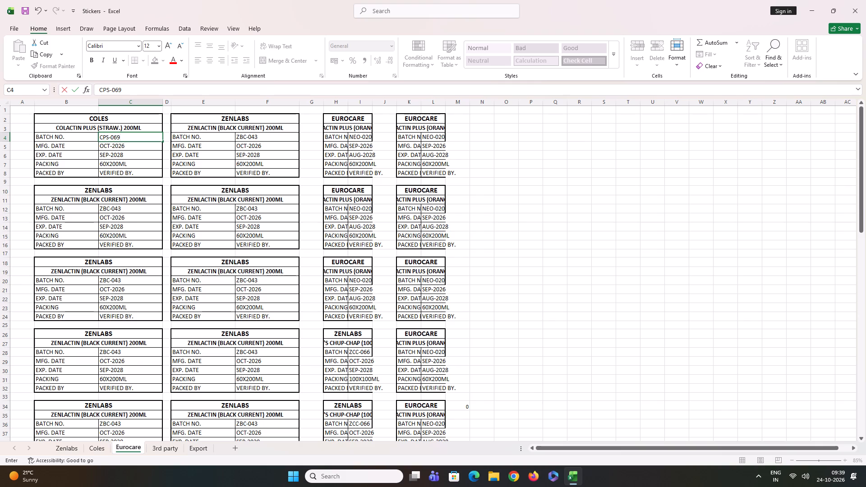
Copy the finished COLES sticker in B2:C8 over the stickers starting at E2, B10 and E10.
left_click_drag(56, 118, 89, 137)
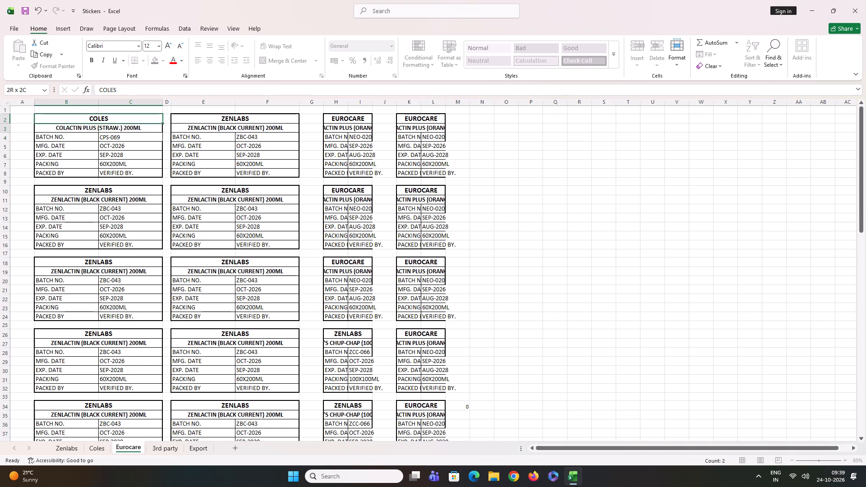
left_click_drag(89, 137, 131, 171)
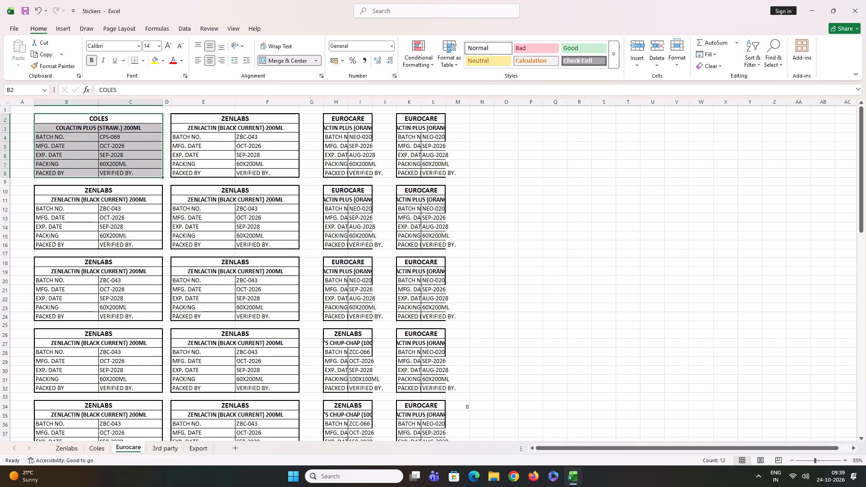
key("ctrl+c")
left_click(216, 119)
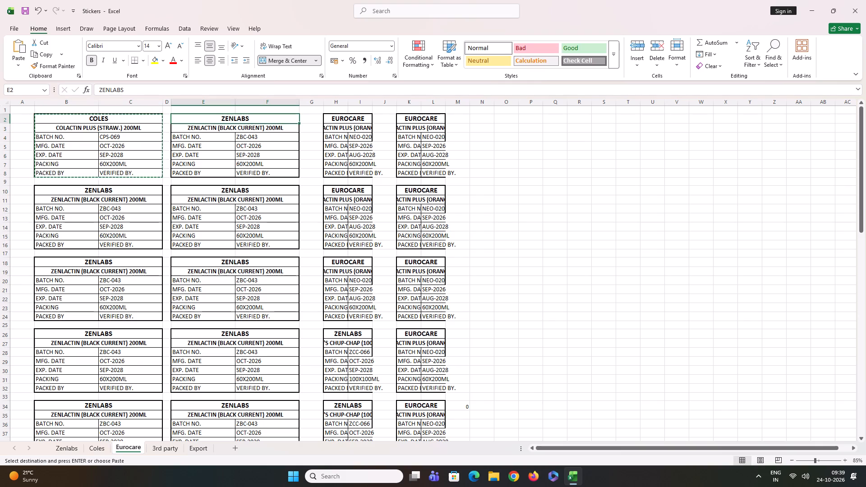
key("ctrl+v")
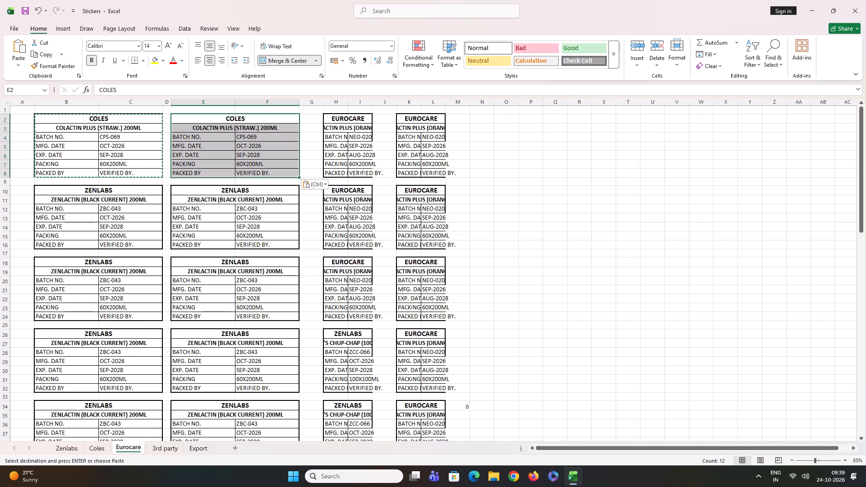
left_click(112, 191)
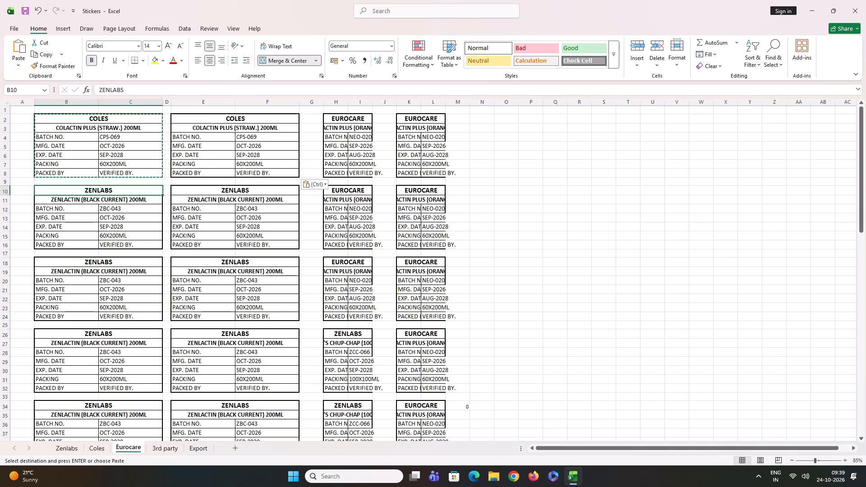
key("ctrl+v")
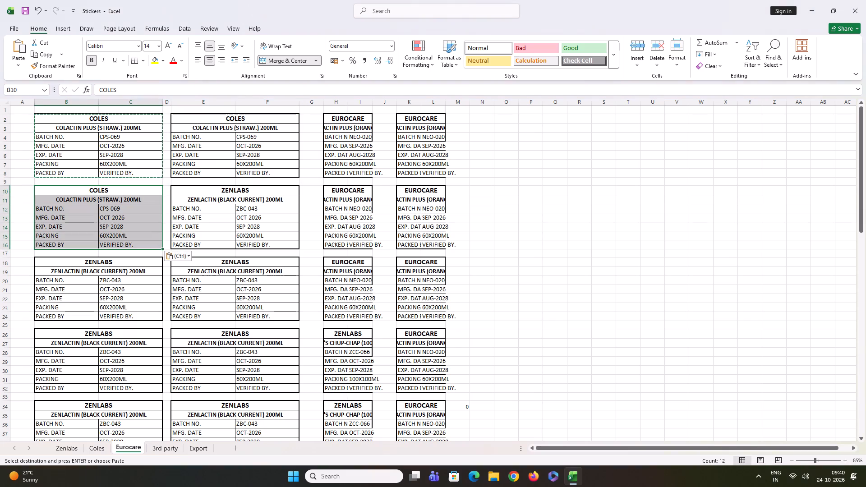
left_click(204, 190)
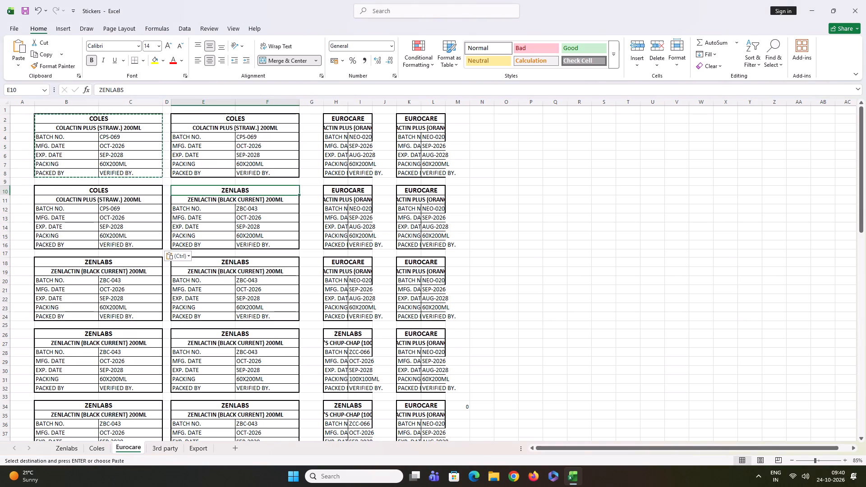
key("ctrl+v")
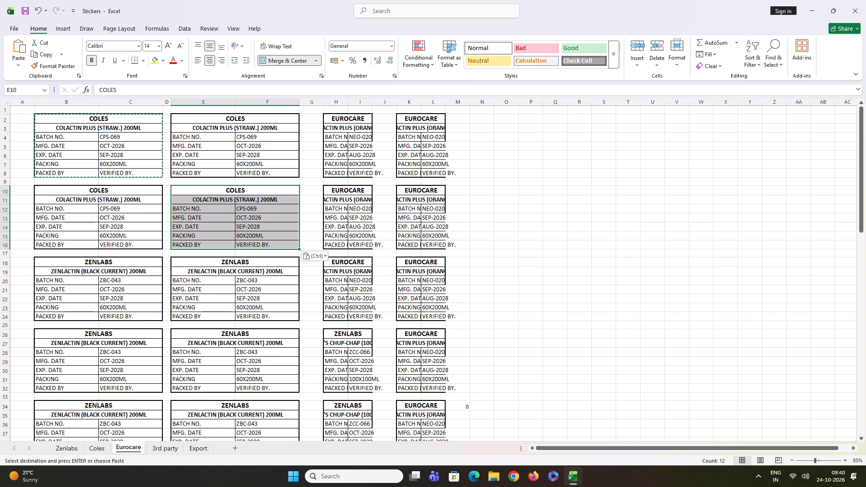
Paste the copied COLES sticker over the four stickers starting at B18, E18, B26 and E26.
left_click(134, 261)
key("ctrl+v")
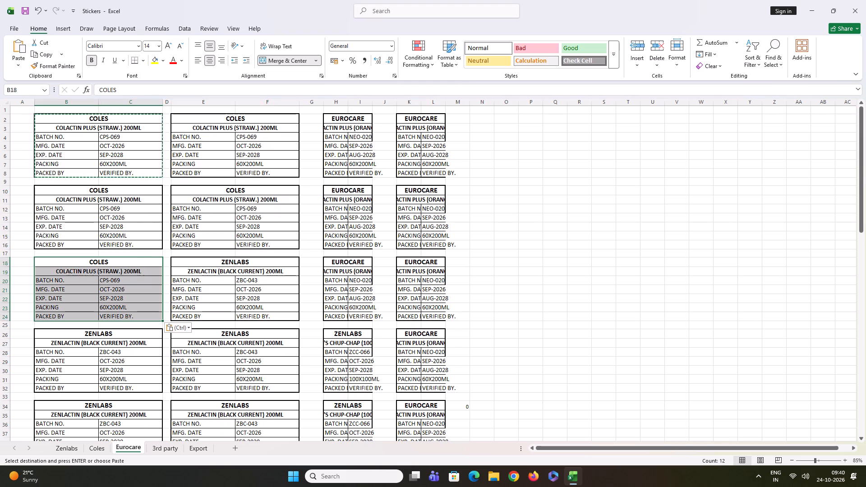
left_click(180, 261)
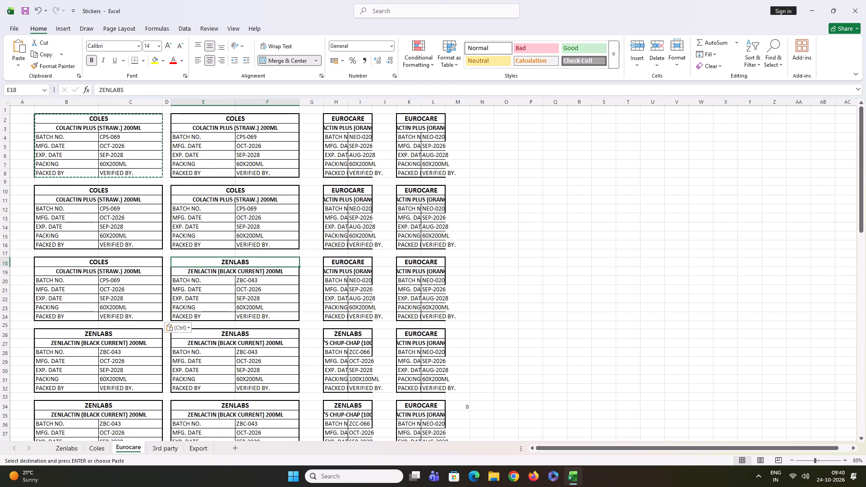
key("ctrl+v")
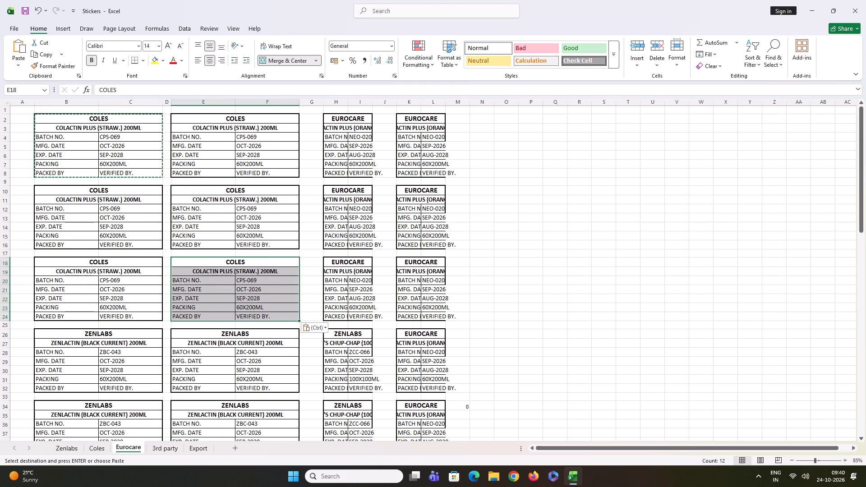
left_click(118, 333)
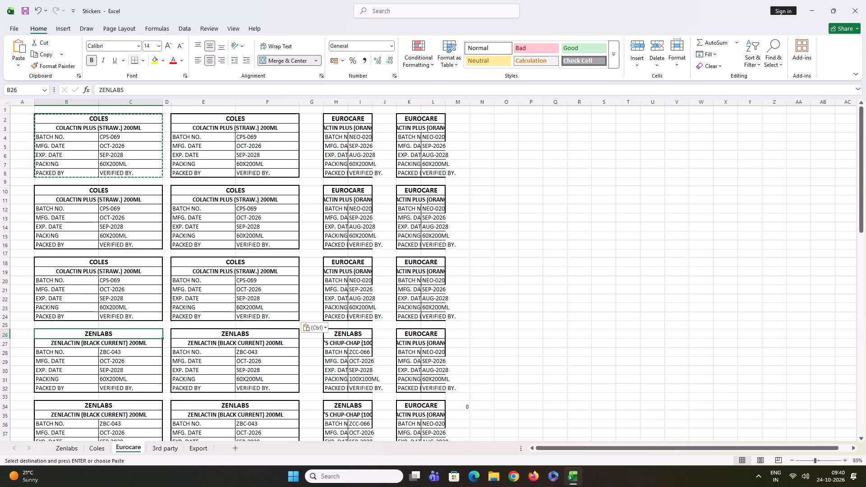
key("ctrl+v")
left_click(179, 334)
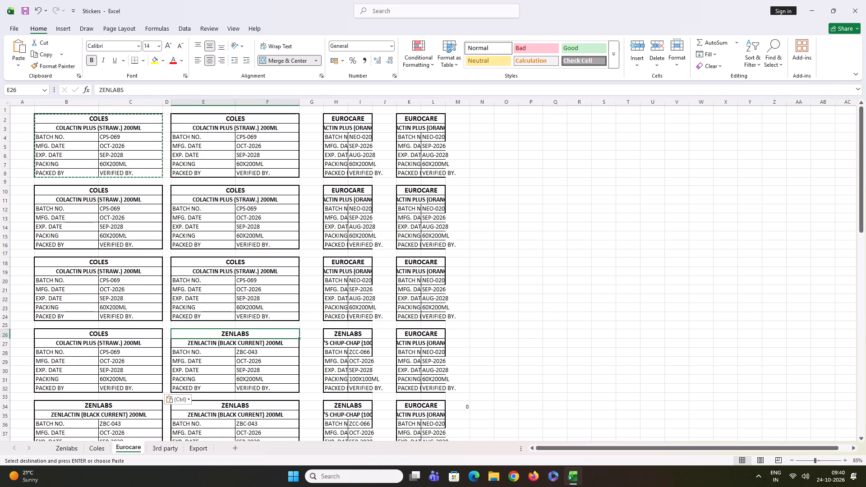
key("ctrl+v")
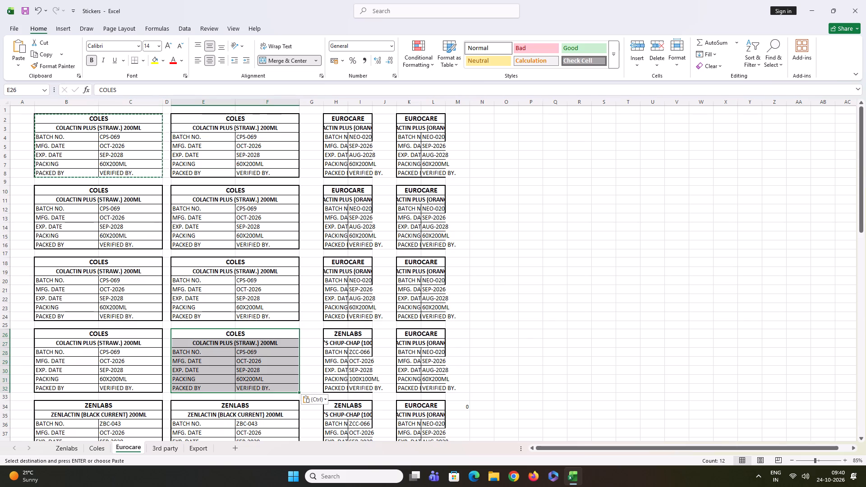
left_click(571, 330)
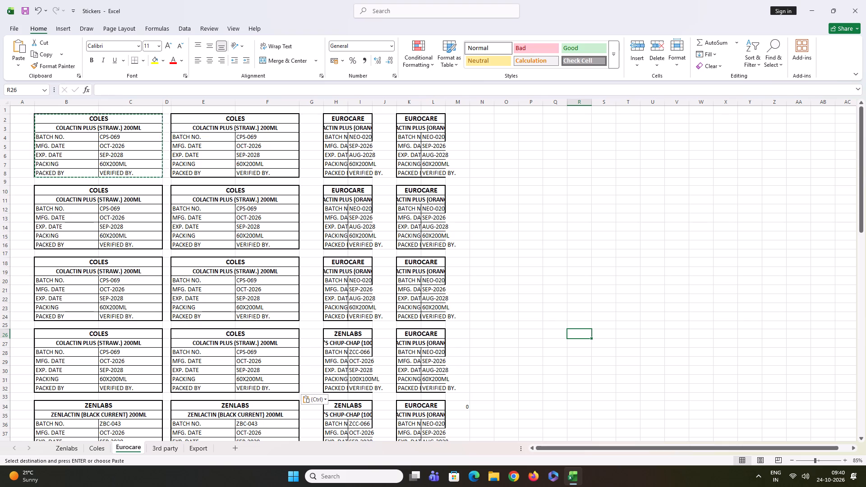
Copy the eight-sticker block B2:F32 and paste it at B34, replacing the existing ZENLABS stickers there.
left_click_drag(51, 120, 214, 301)
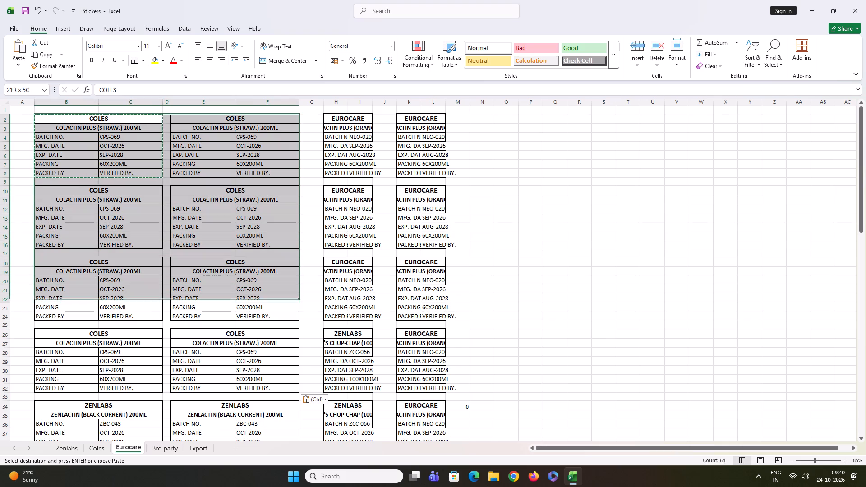
left_click_drag(214, 301, 203, 386)
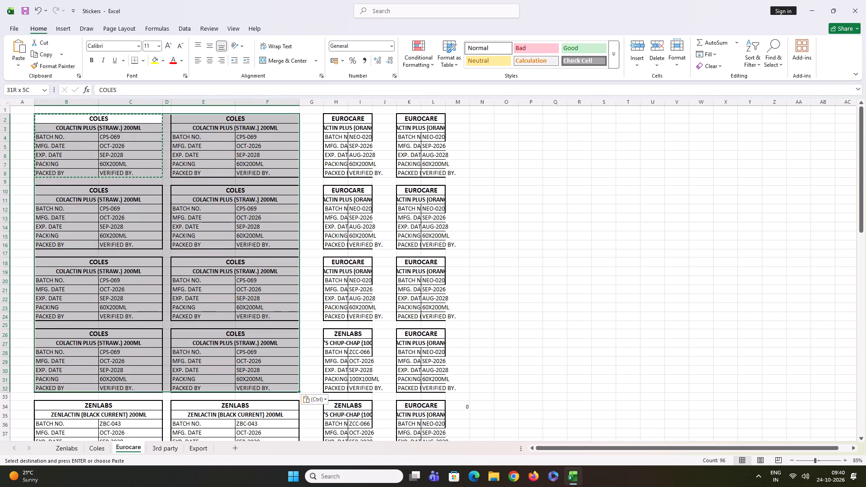
left_click_drag(203, 386, 203, 386)
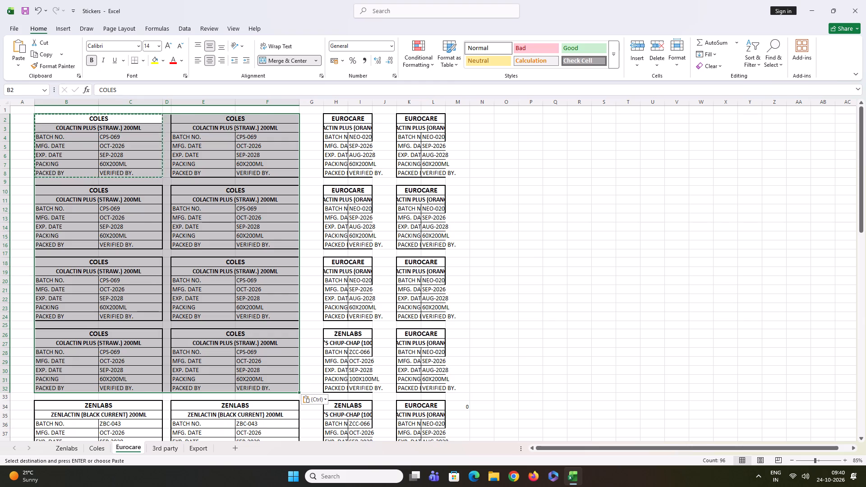
key("ctrl+c")
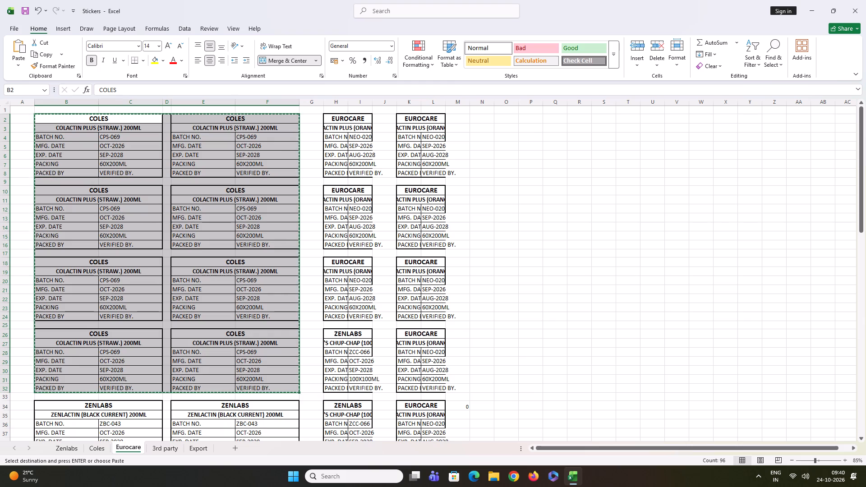
left_click(129, 405)
key("ctrl+v")
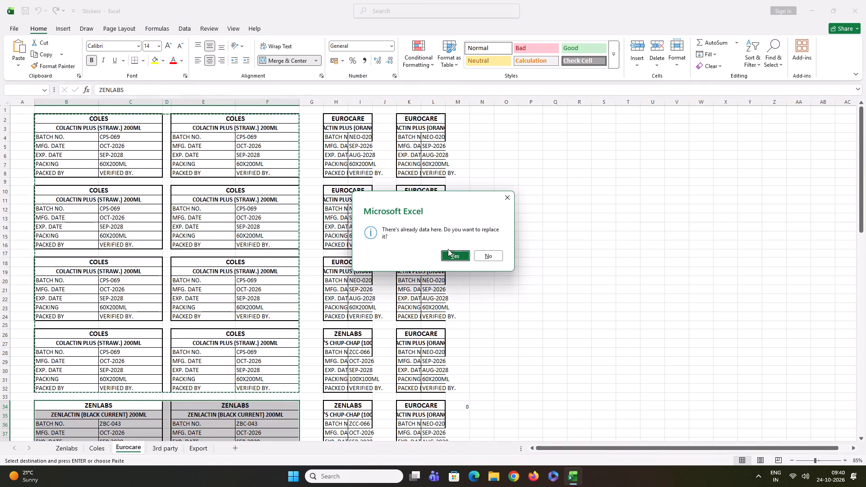
left_click(449, 256)
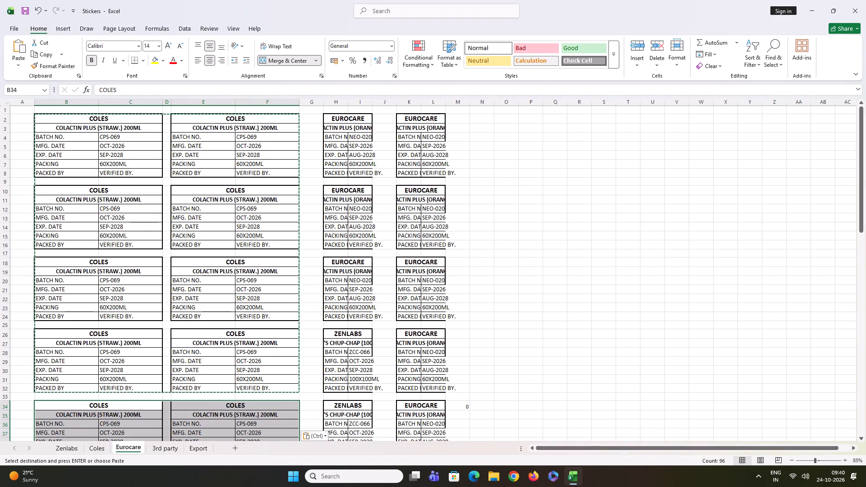
left_click(534, 301)
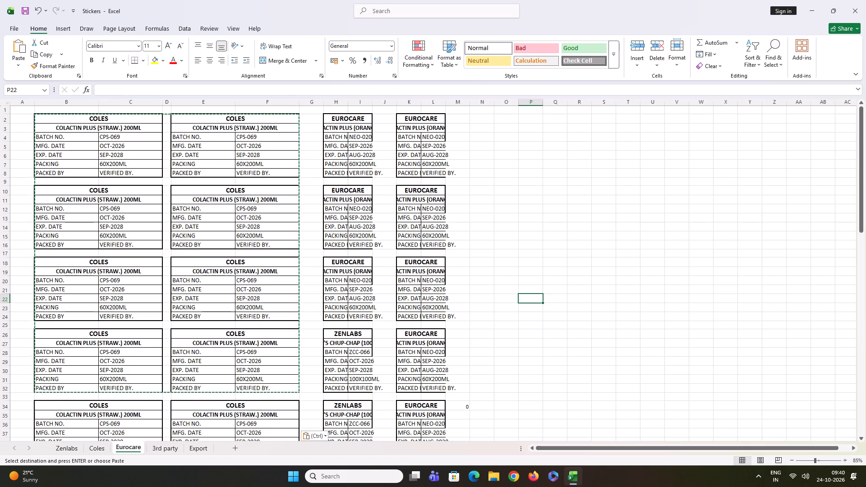
Print one copy of only the selected sticker range B2:F56 on the Kyocera ECOSYS M2040dn KX.
left_click_drag(62, 119, 221, 249)
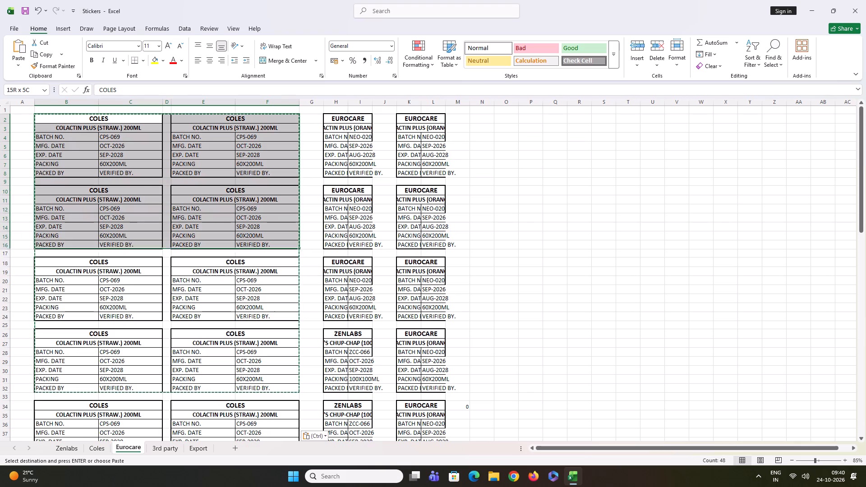
left_click_drag(221, 249, 220, 441)
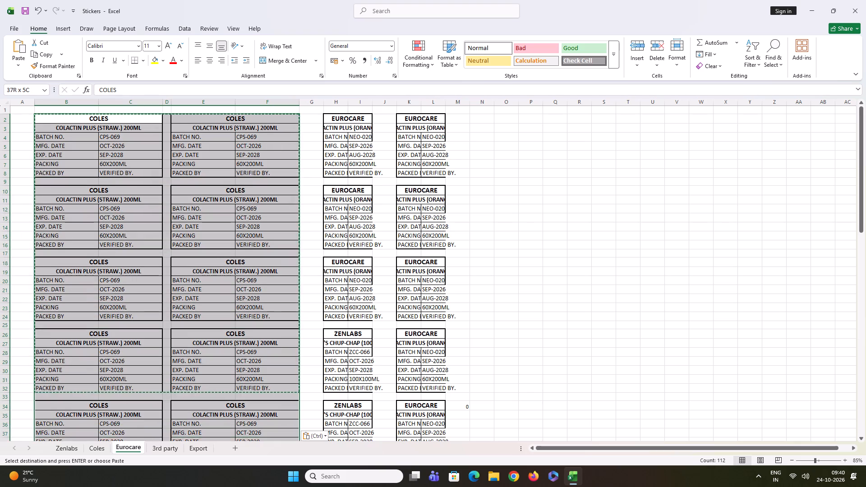
left_click_drag(220, 441, 221, 447)
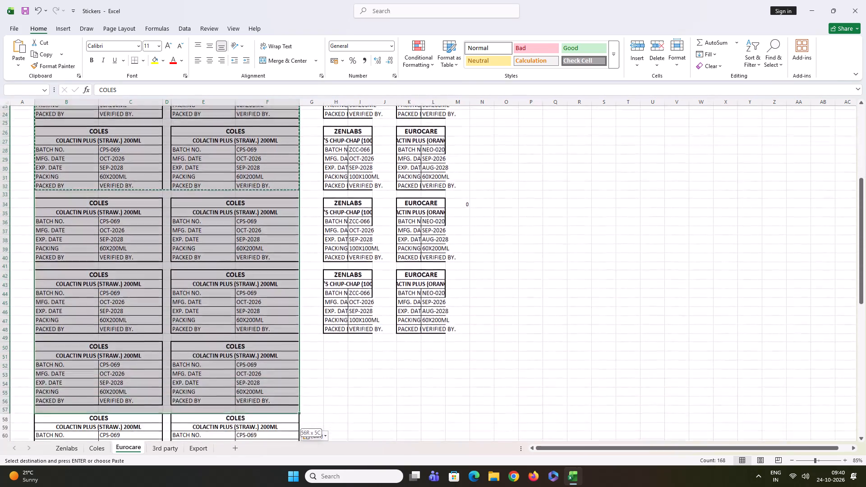
left_click_drag(221, 447, 235, 345)
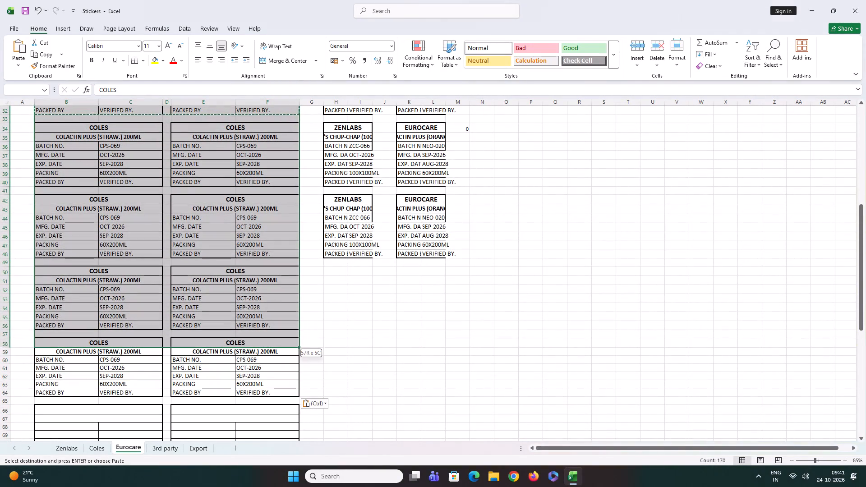
left_click_drag(235, 345, 240, 323)
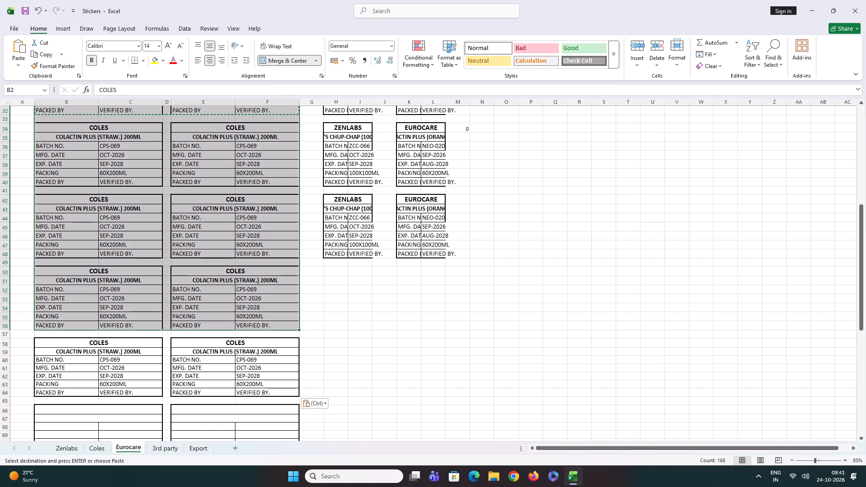
key("ctrl+p")
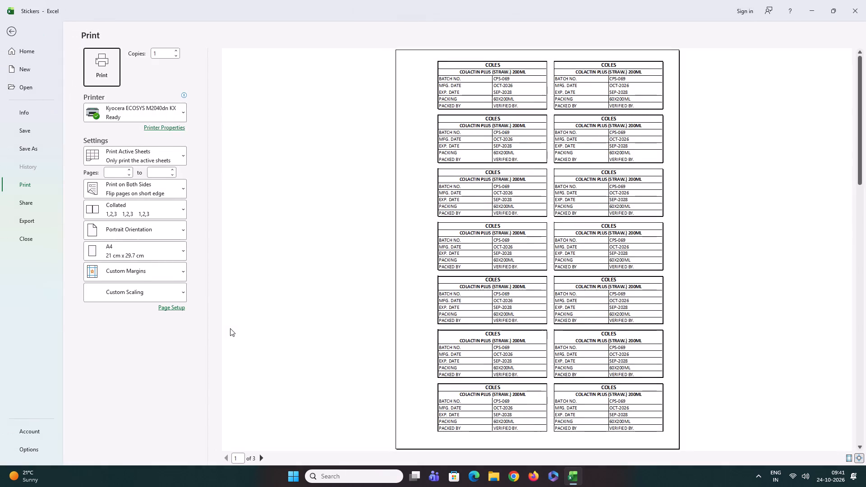
left_click(123, 154)
left_click(115, 224)
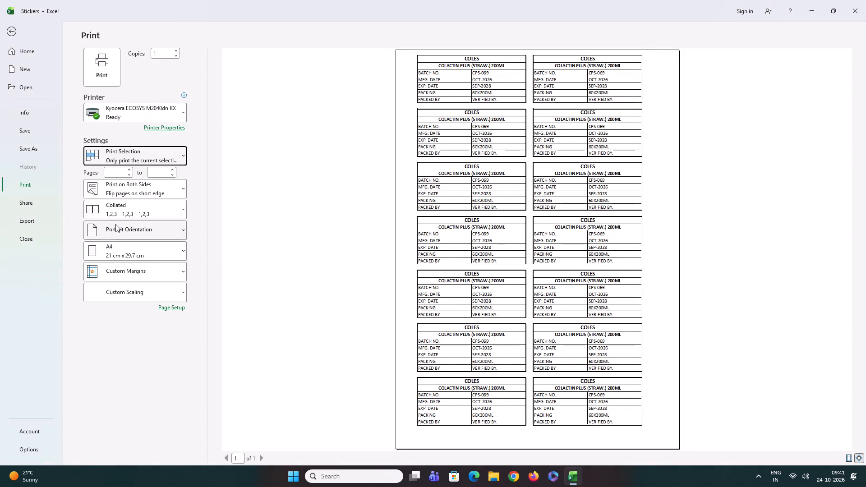
left_click(101, 72)
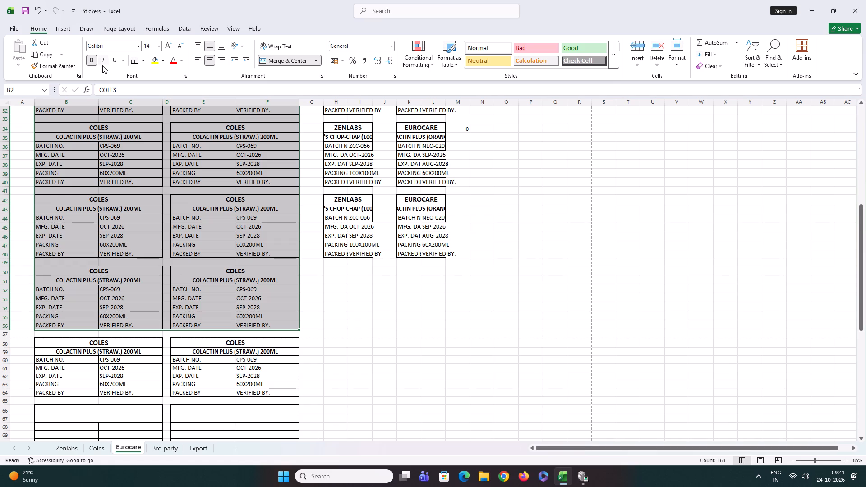
Close the Stickers workbook, saving the changes.
left_click(645, 157)
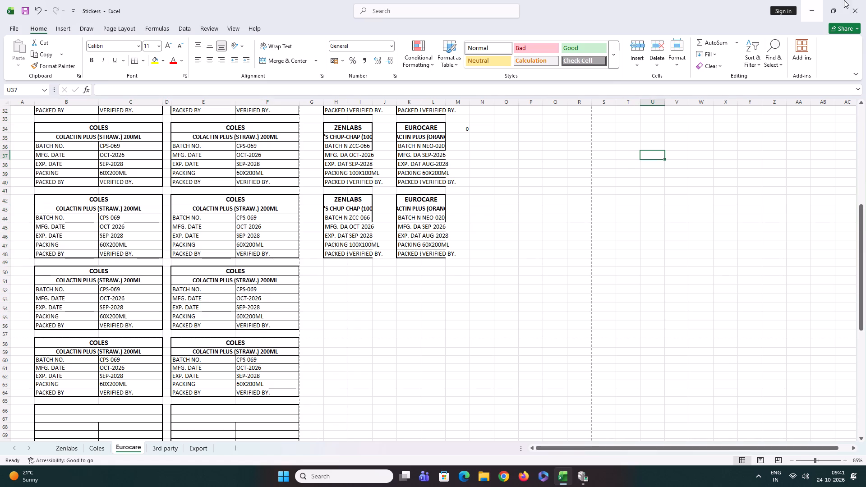
left_click(865, 8)
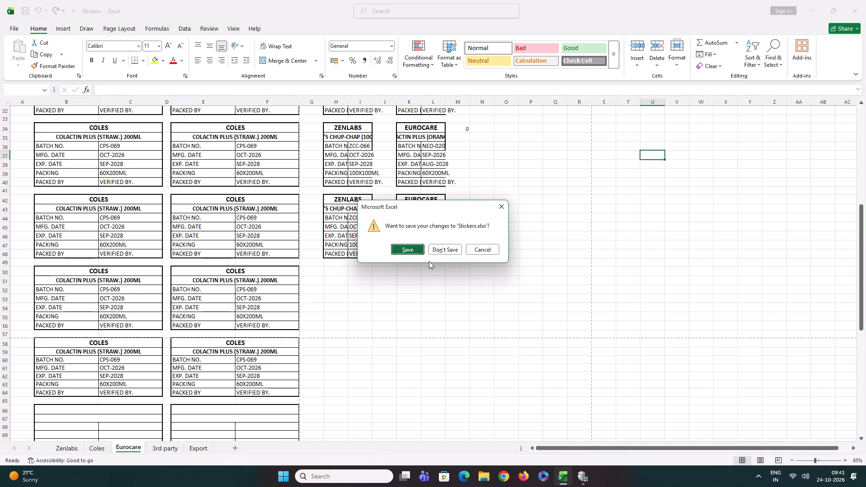
left_click(410, 248)
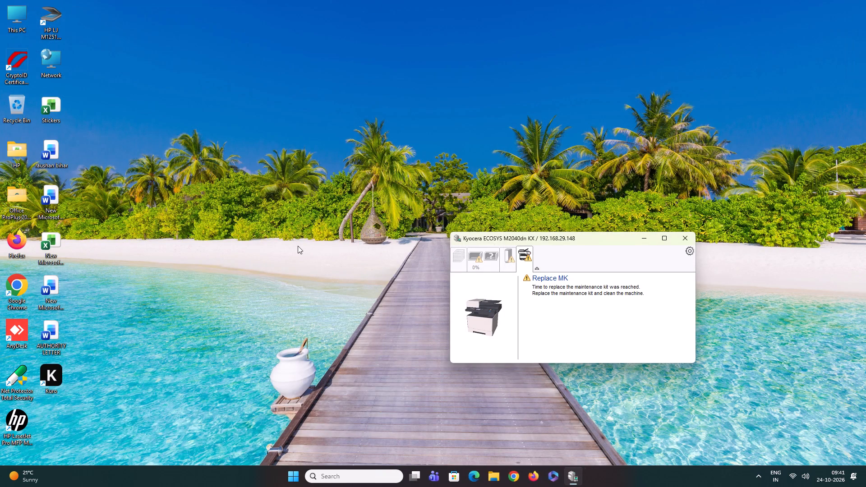